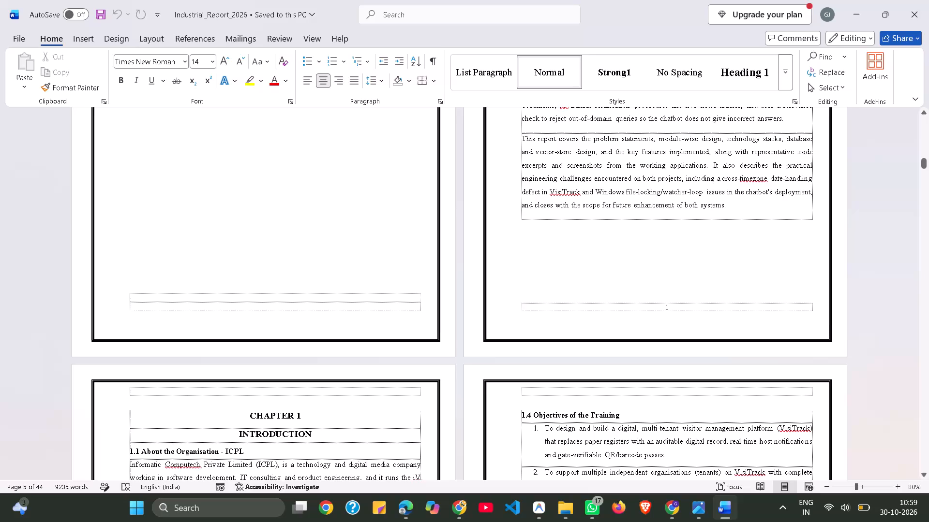
Look over the introduction chapter and the front pages of the Industrial_Report_2026 document.
scroll(528, 217, "up", 1)
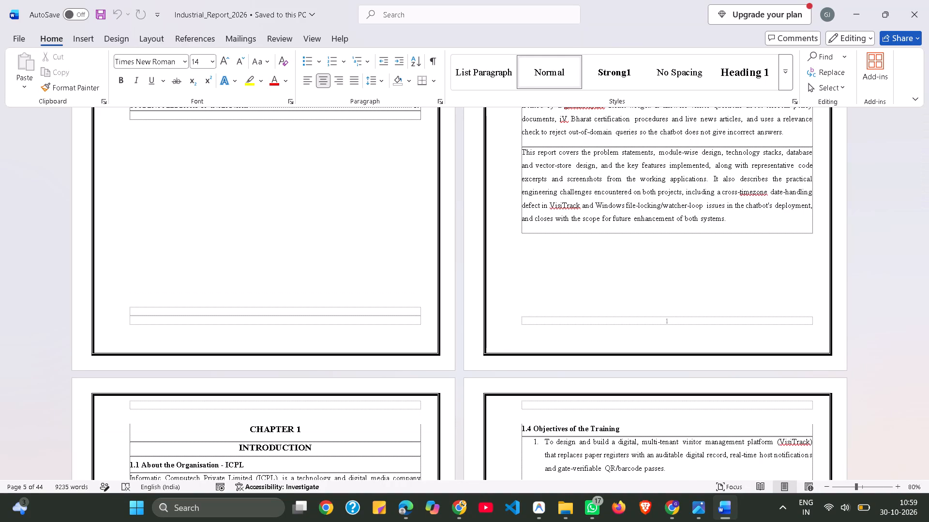
scroll(453, 400, "down", 1)
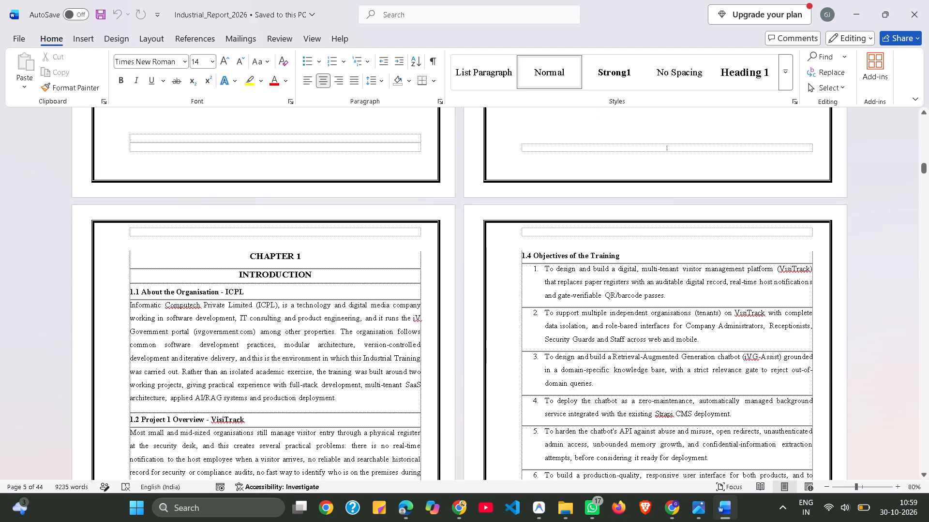
double_click(170, 345)
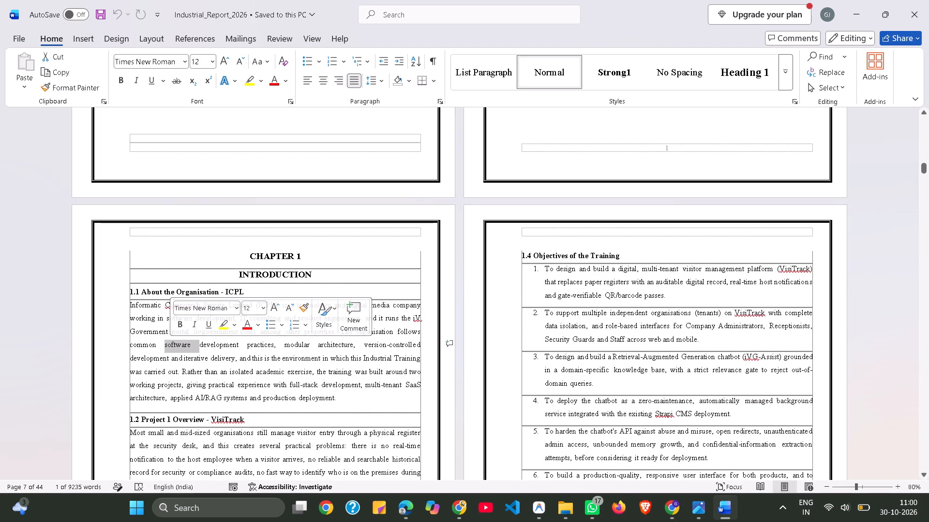
left_click(330, 294)
scroll(330, 294, "up", 20)
scroll(330, 294, "up", 20)
scroll(330, 294, "up", 20)
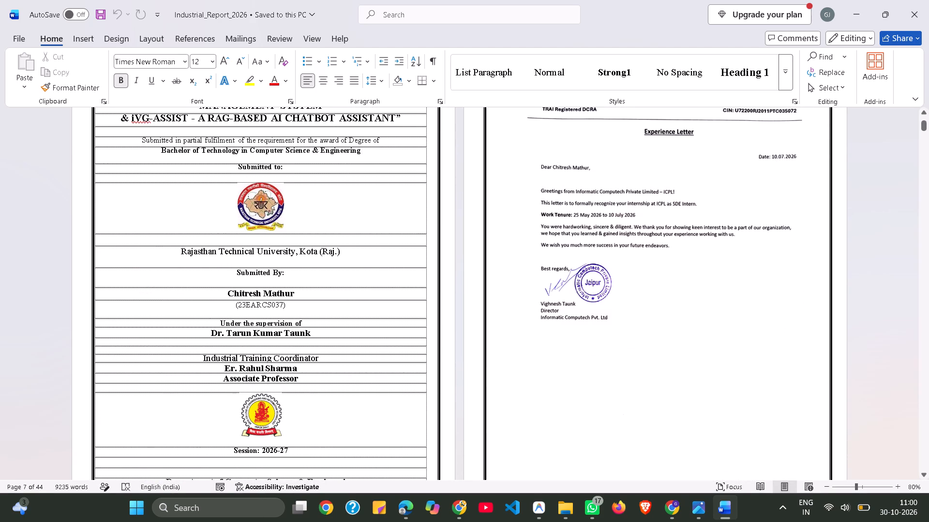
Open the Industrial_Training_Report_Fleet_Management_System Word document from the colleges_dingdong folder in File Explorer.
left_click(461, 507)
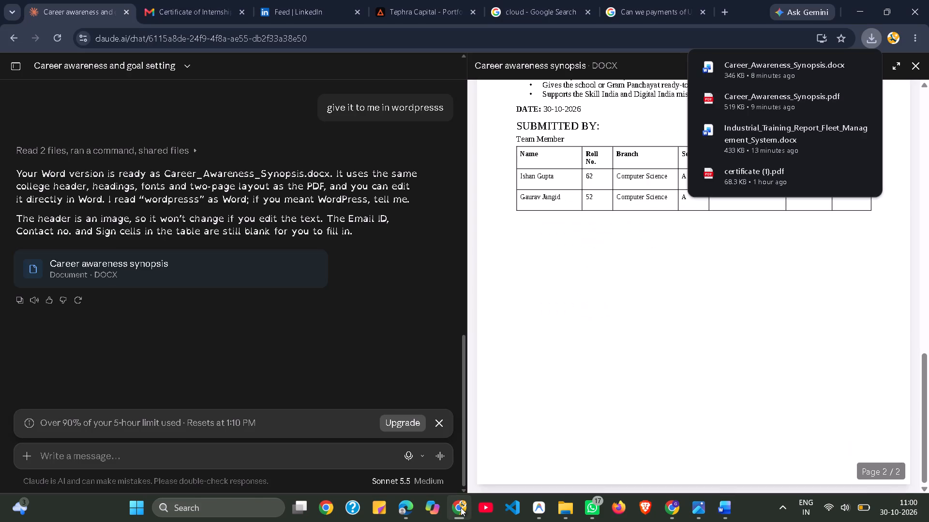
left_click(560, 510)
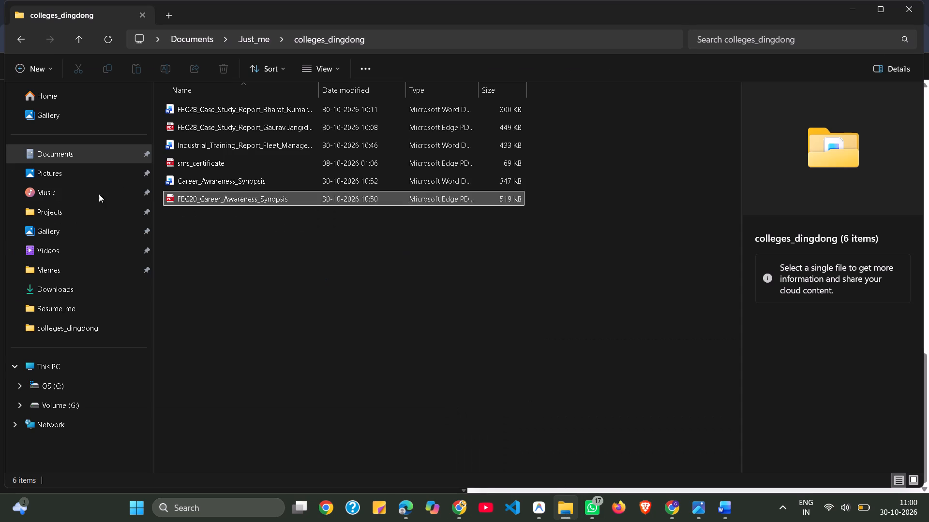
double_click(276, 138)
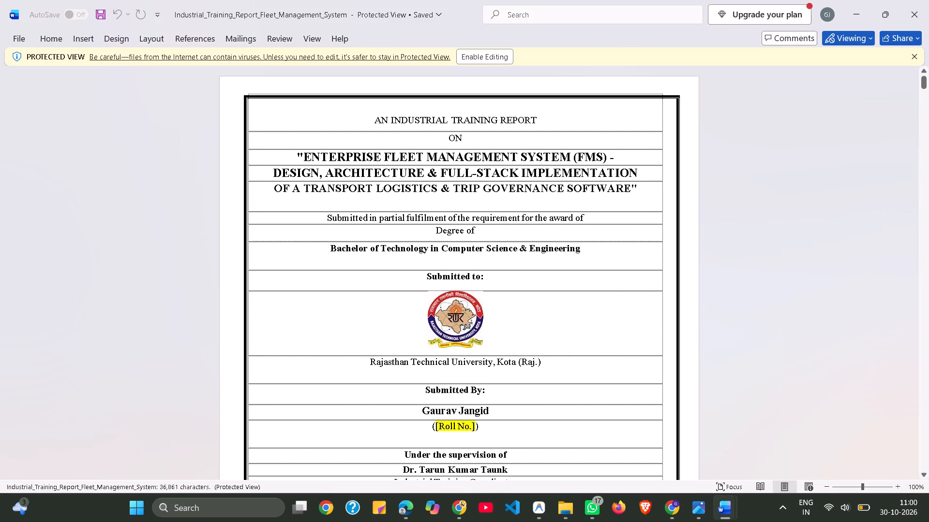
Check the student name and roll number placeholder on the cover page, and enable editing of the protected report.
scroll(399, 387, "down", 2)
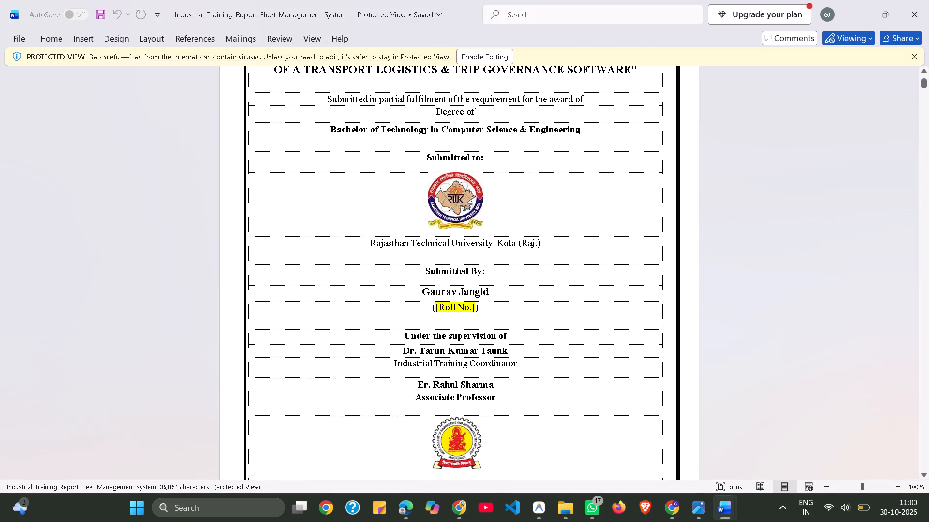
left_click(454, 307)
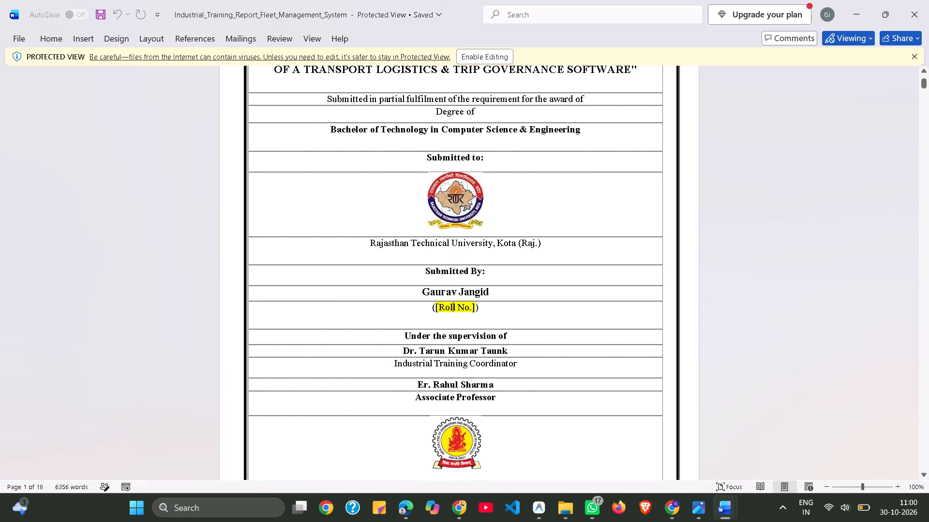
double_click(454, 307)
double_click(471, 300)
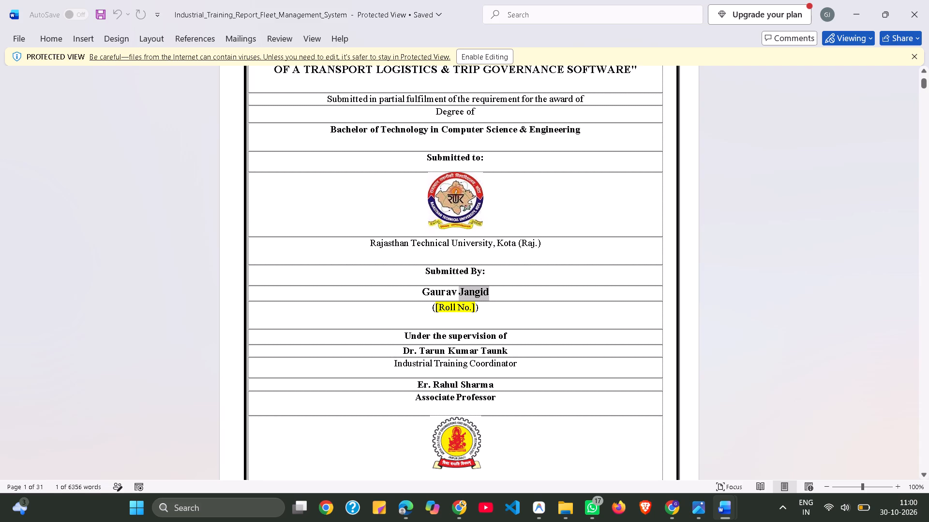
scroll(523, 371, "up", 2)
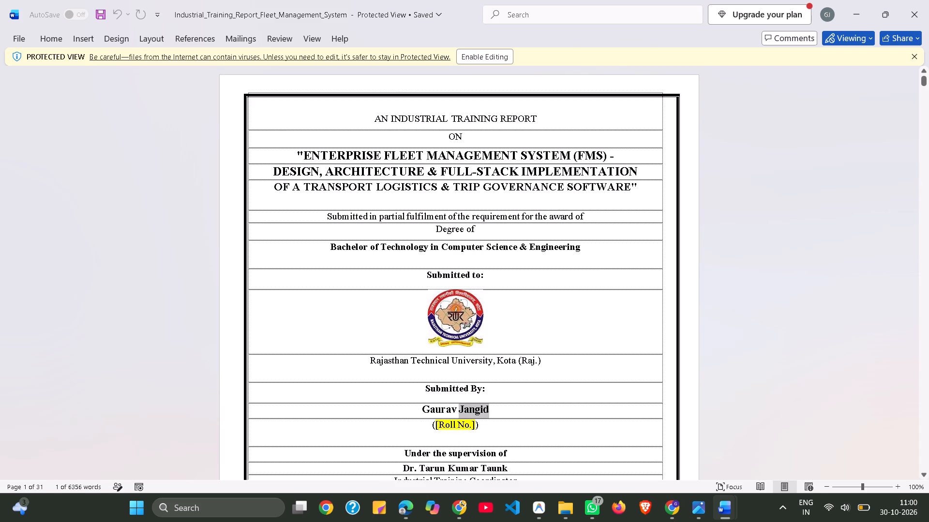
left_click(486, 58)
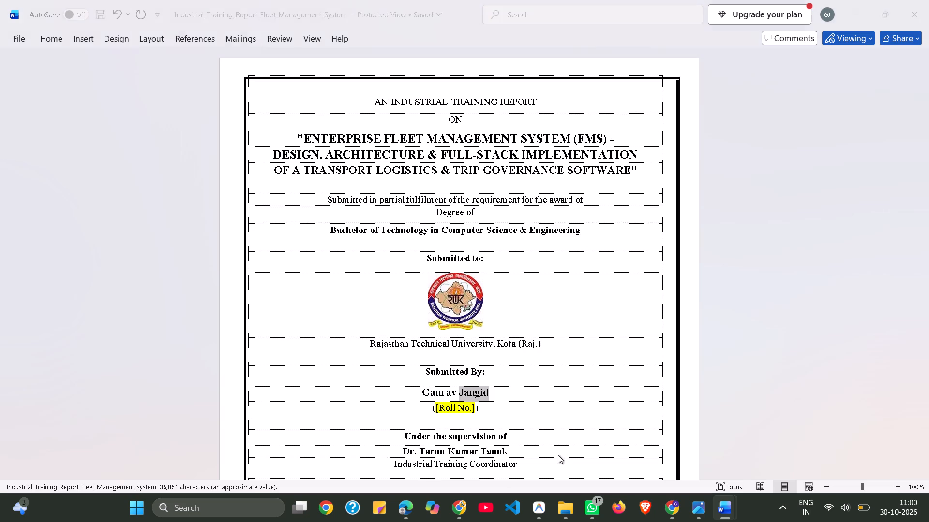
Review the fleet management report's certificate, acknowledgement, table of contents and abstract pages, including the highlighted placeholders.
scroll(562, 345, "down", 5)
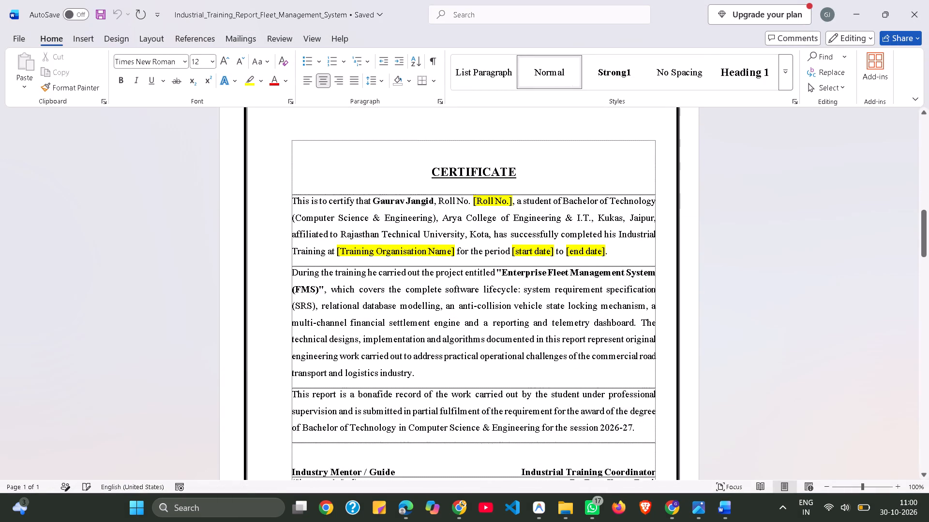
scroll(562, 345, "down", 7)
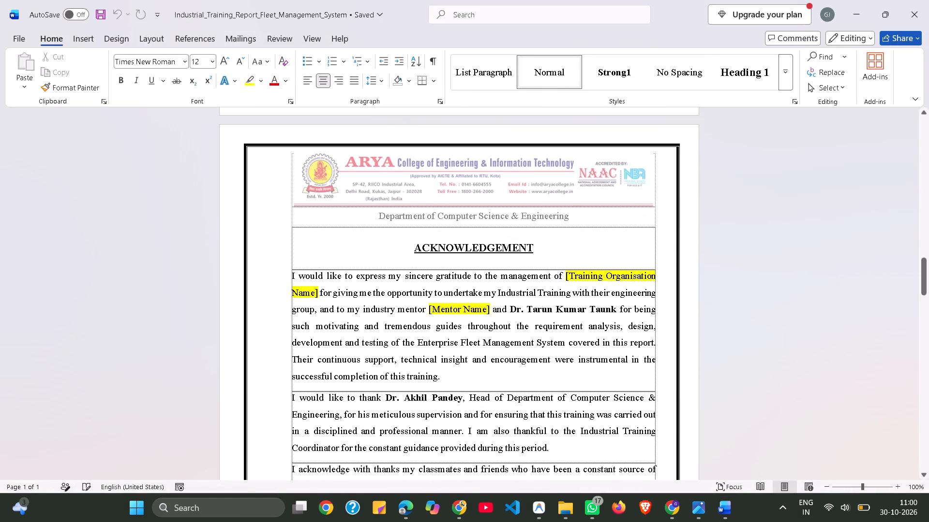
scroll(562, 345, "down", 5)
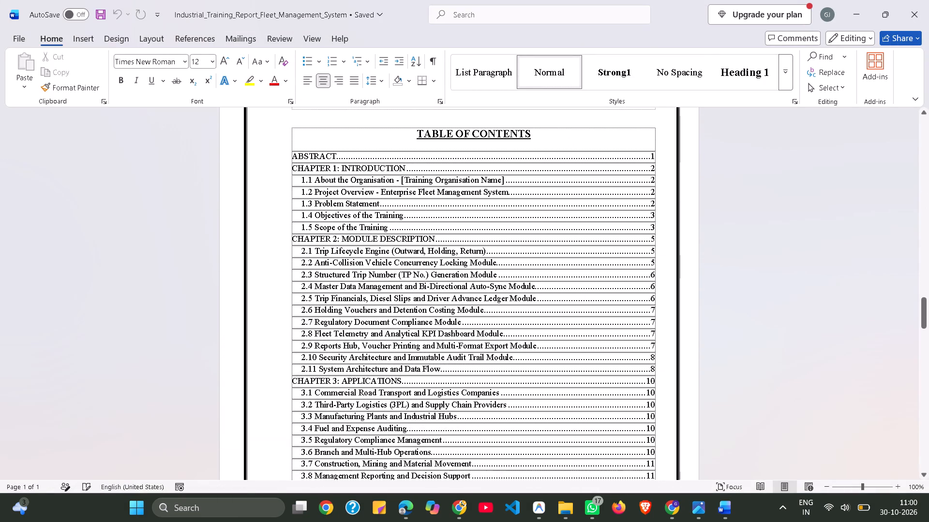
scroll(562, 345, "down", 6)
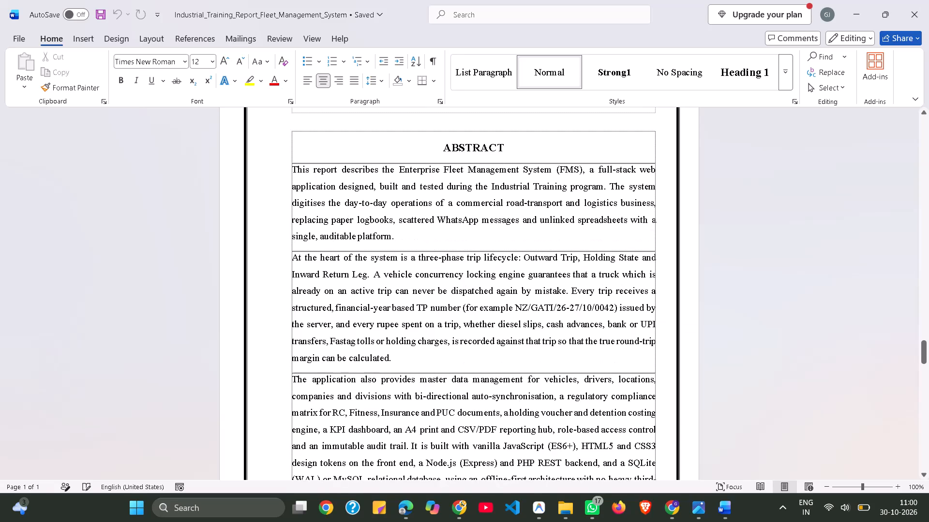
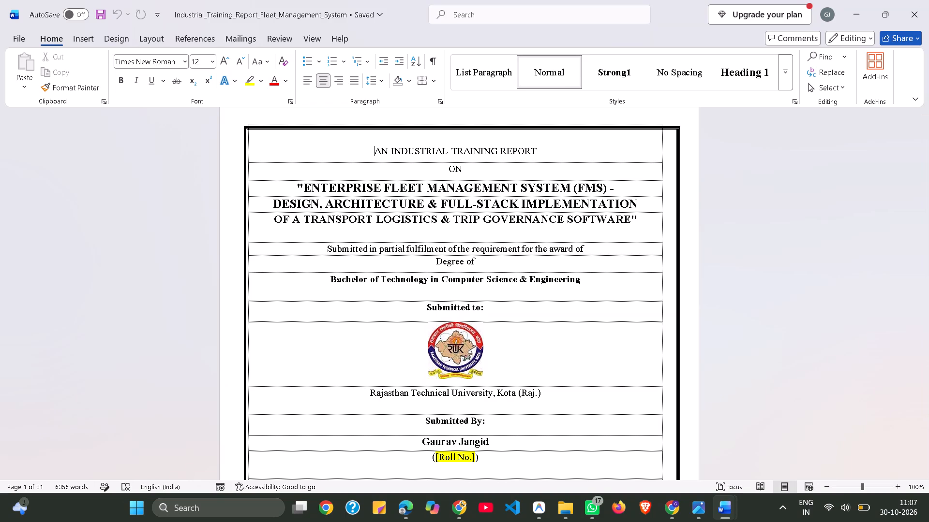
Insert a blank line above the "AN INDUSTRIAL TRAINING REPORT" heading on the cover page.
key("Return")
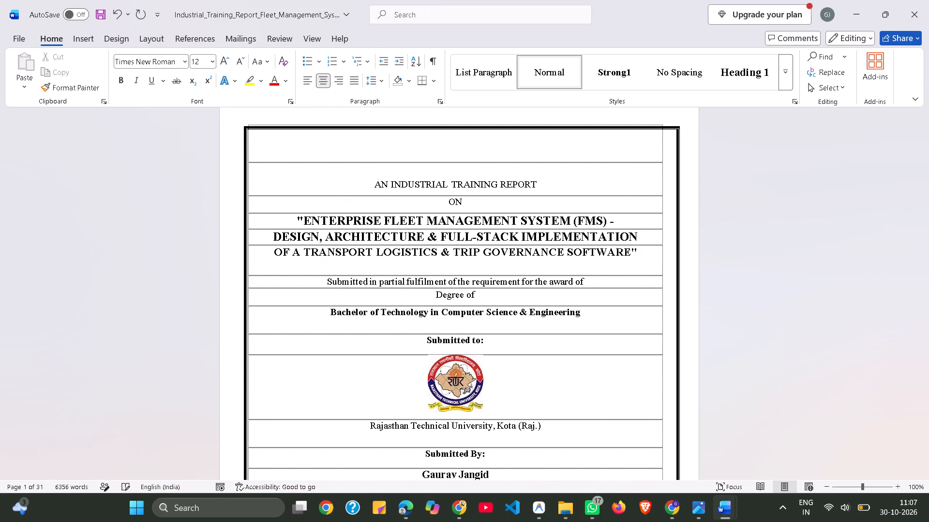
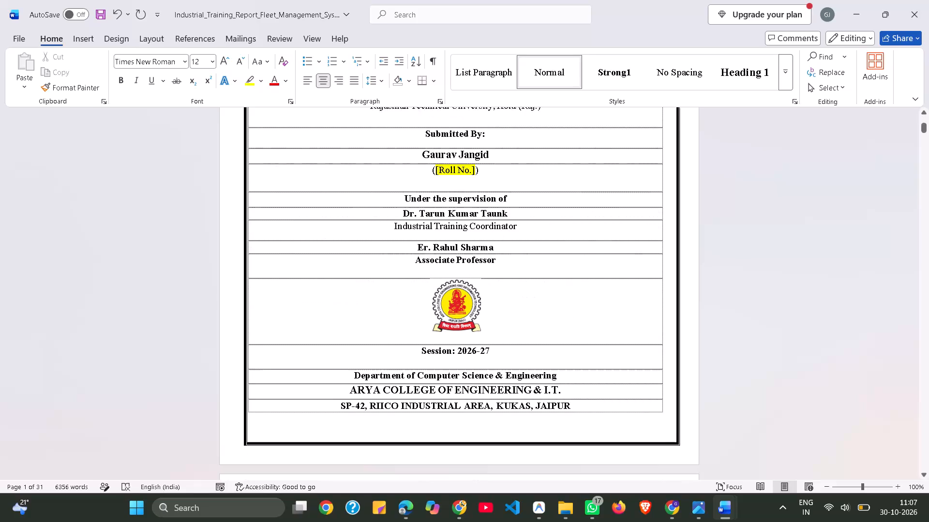
Replace the "Roll No." placeholder text below the student's name on the cover page with the student's roll number.
double_click(461, 163)
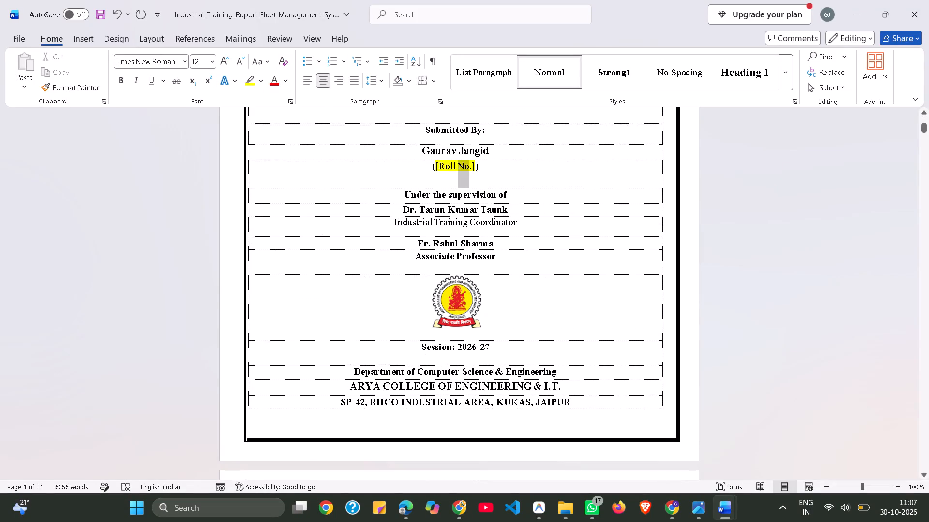
triple_click(440, 160)
left_click(440, 160)
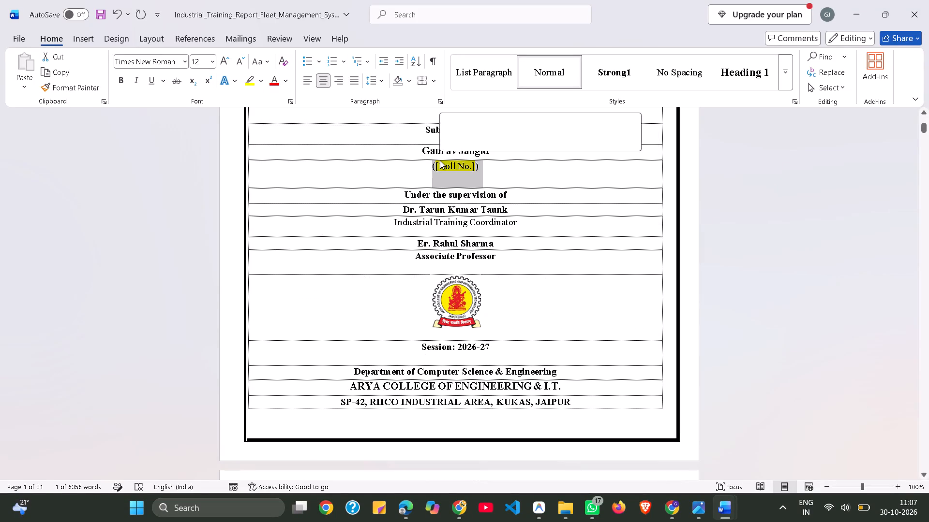
left_click(470, 164)
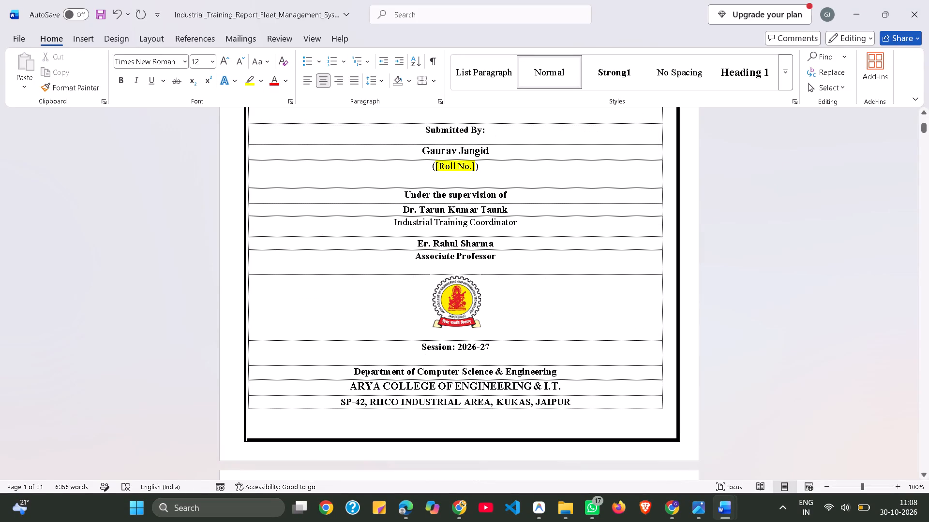
left_click_drag(471, 165, 450, 165)
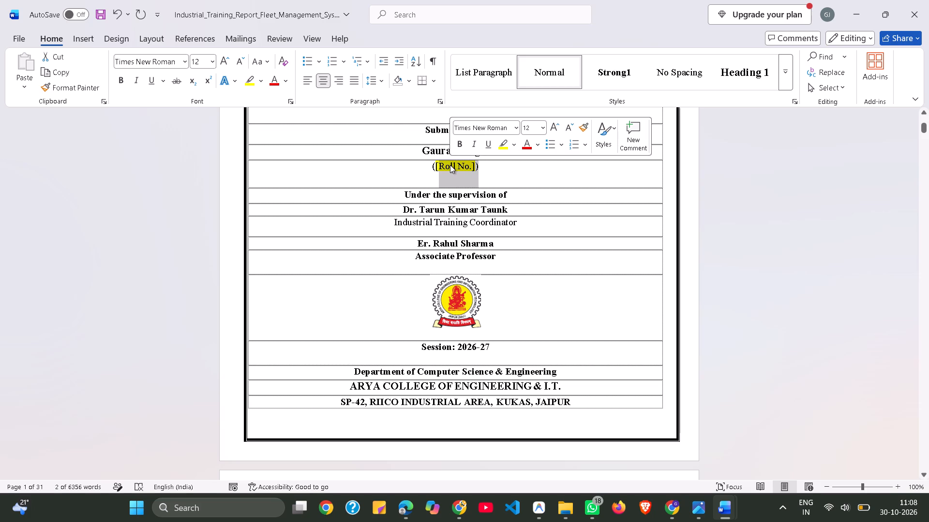
left_click(501, 143)
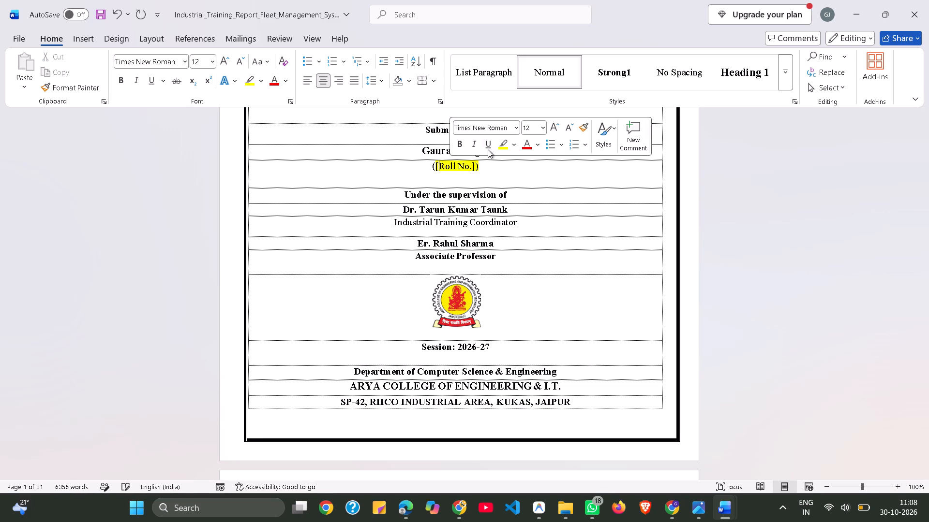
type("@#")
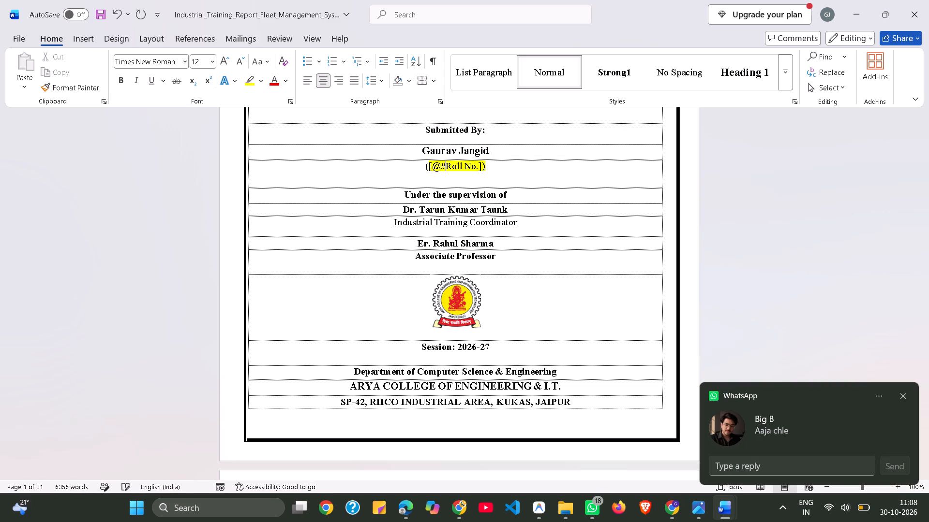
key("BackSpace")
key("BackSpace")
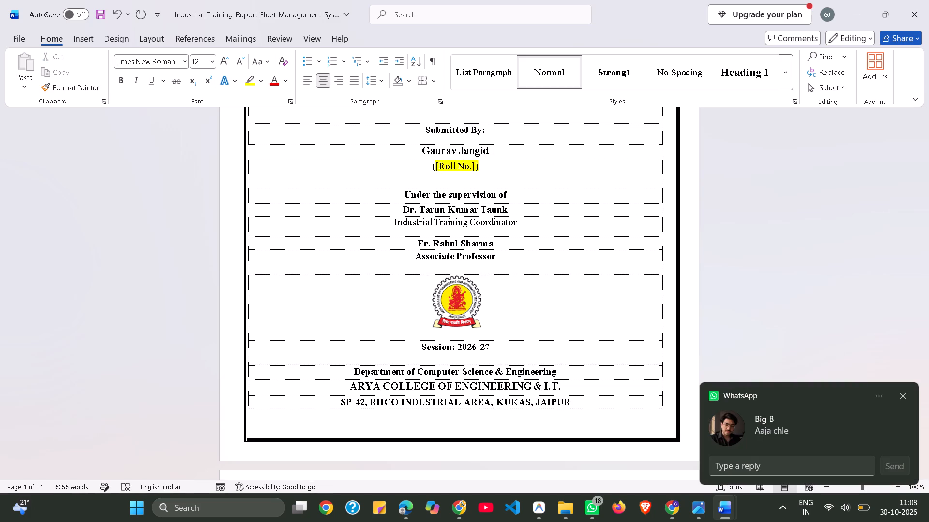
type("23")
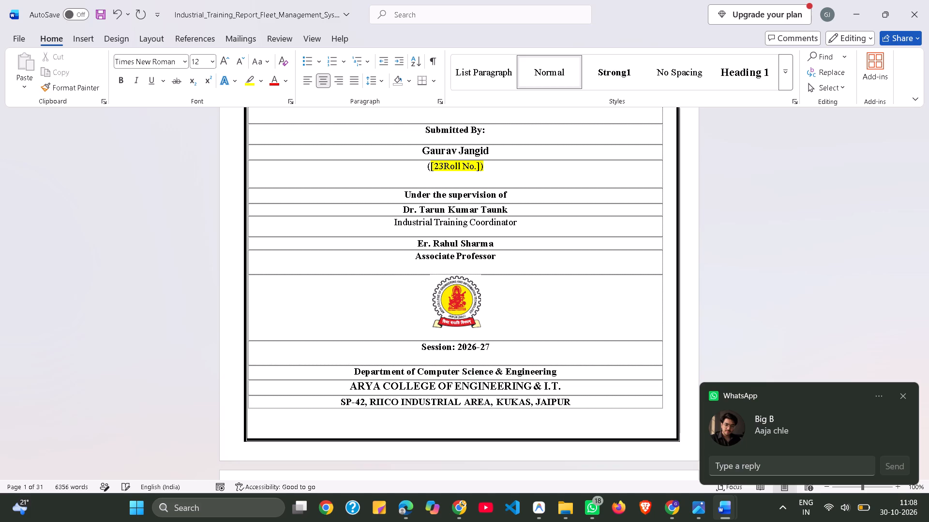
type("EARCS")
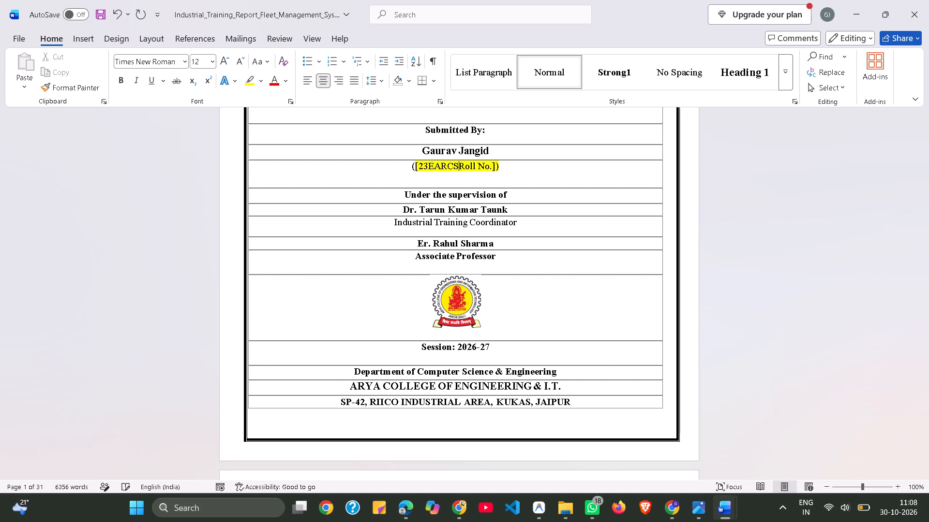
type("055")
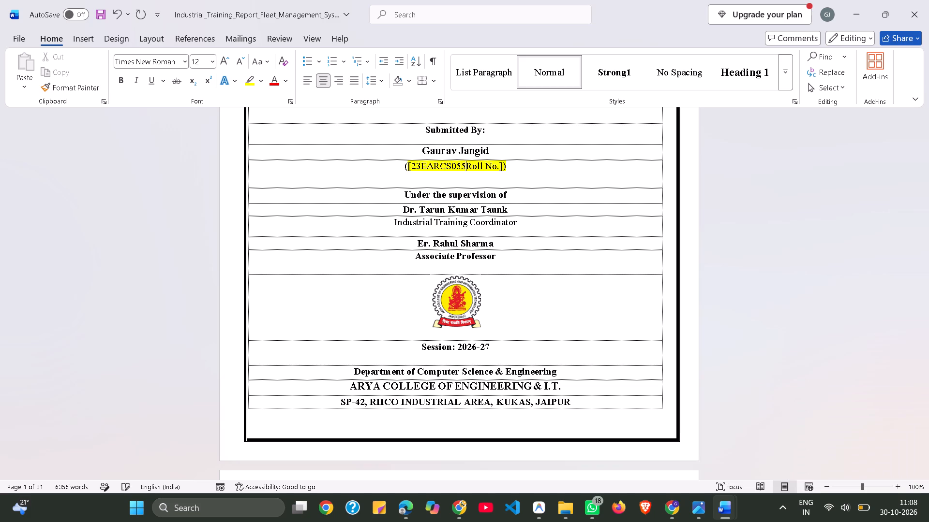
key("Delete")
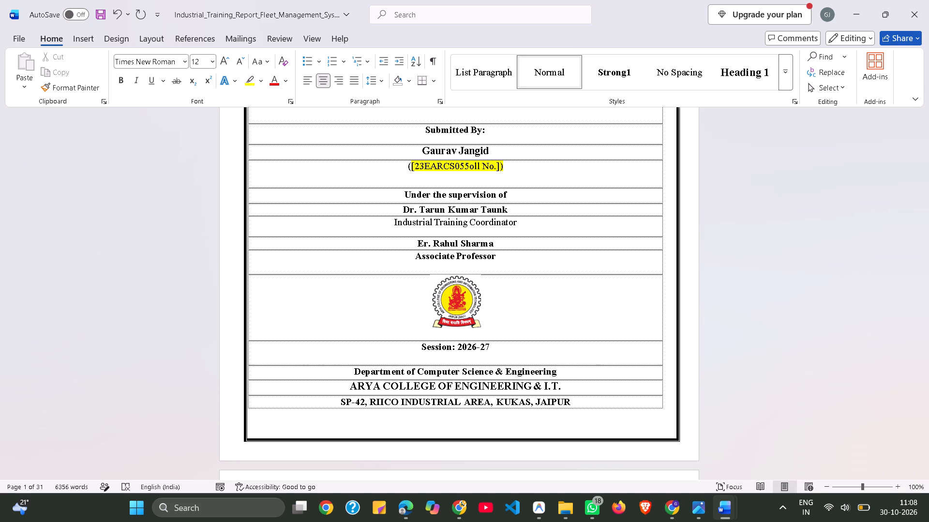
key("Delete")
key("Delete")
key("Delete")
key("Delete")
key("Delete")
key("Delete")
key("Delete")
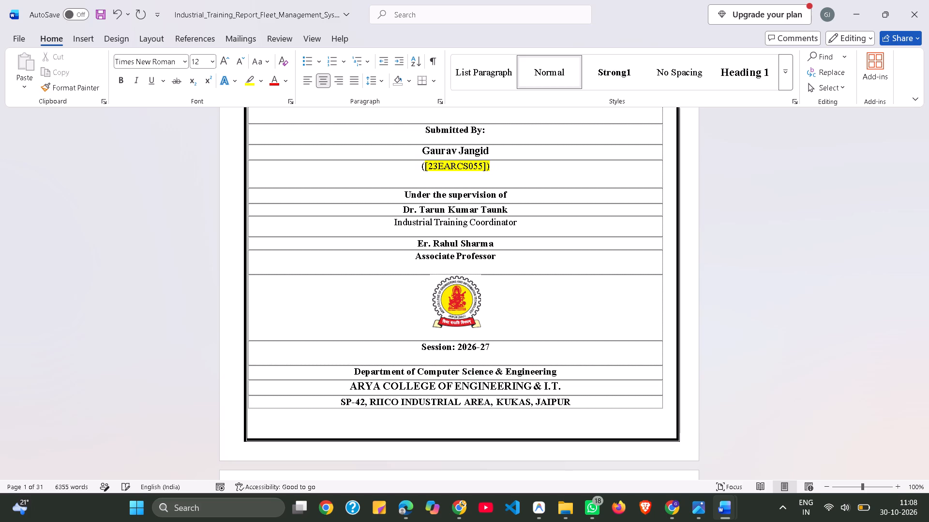
Delete the square brackets around the roll number on the cover page, keeping the round parentheses.
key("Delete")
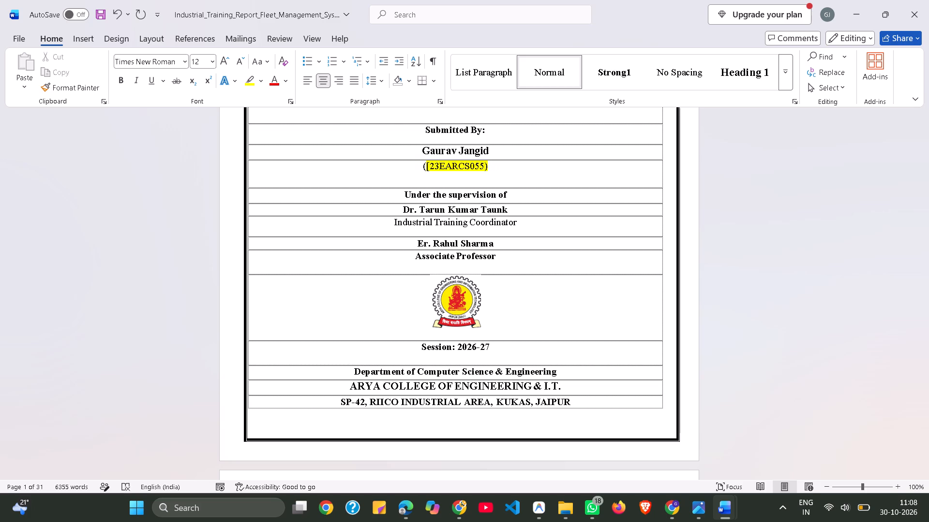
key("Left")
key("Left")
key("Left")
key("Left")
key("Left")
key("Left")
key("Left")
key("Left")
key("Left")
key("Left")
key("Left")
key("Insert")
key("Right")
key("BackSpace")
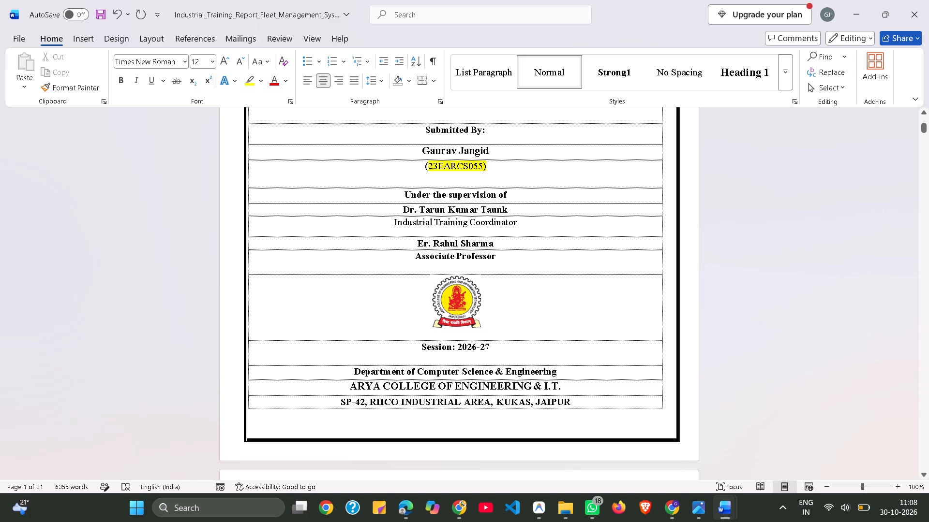
Select the highlighted roll number on the cover page and open its text highlight colour choices.
left_click_drag(485, 164, 446, 162)
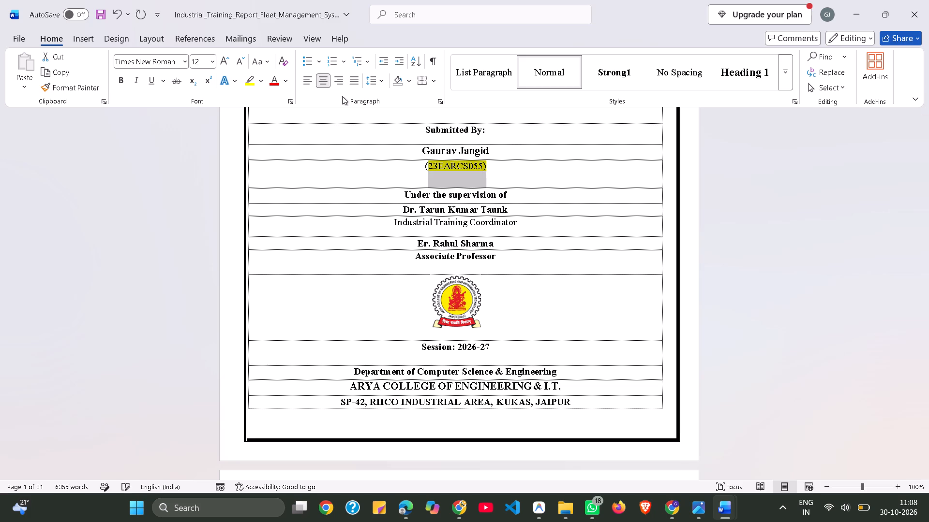
left_click(257, 80)
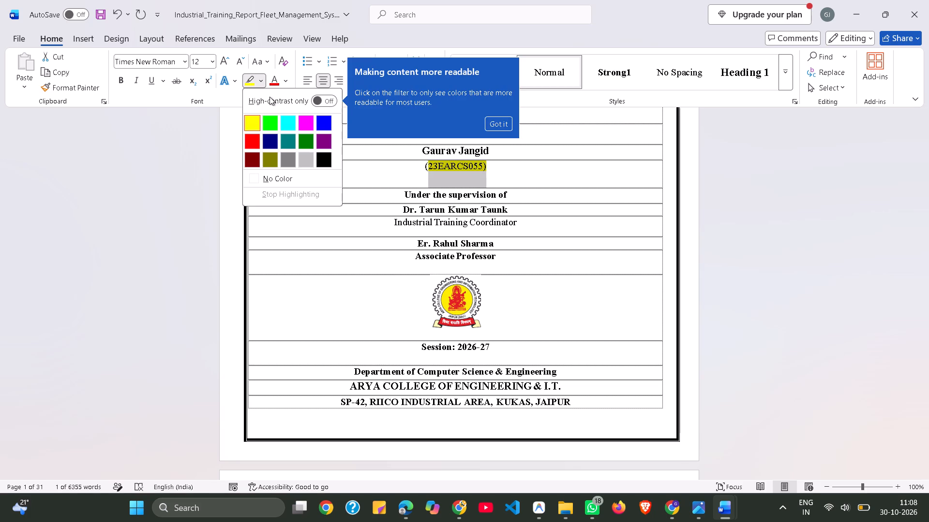
Turn on the high-contrast-only filter for the highlight colours while the roll number on the cover page is selected.
left_click(312, 99)
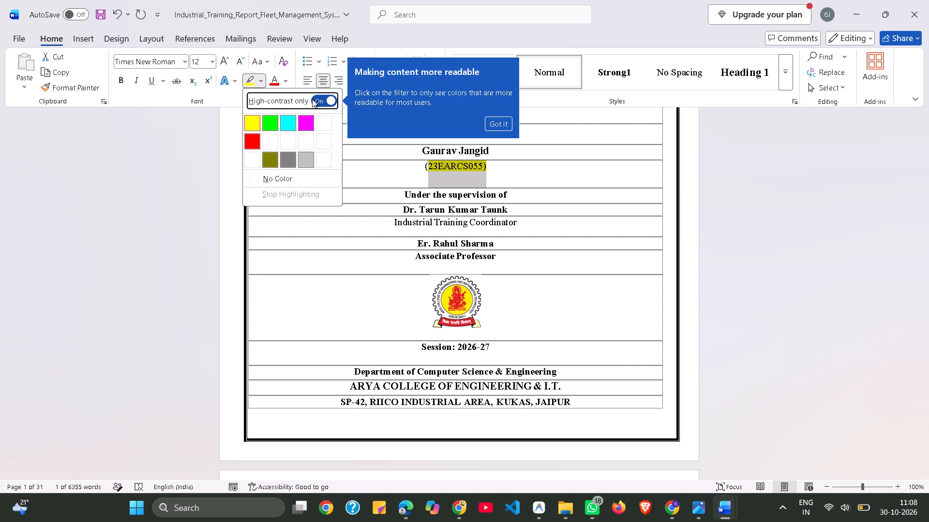
Turn off the high-contrast-only filter for the highlight colours while the roll number on the cover page is selected.
left_click(312, 99)
left_click(249, 80)
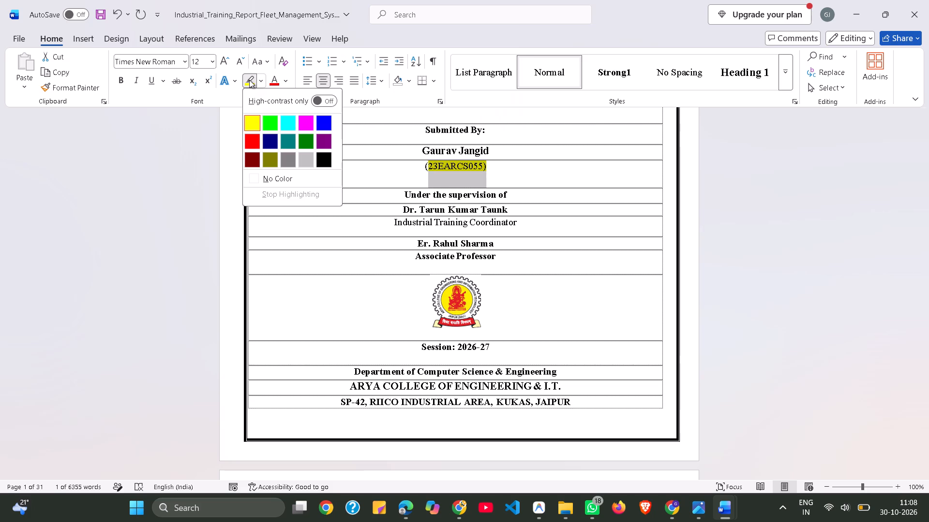
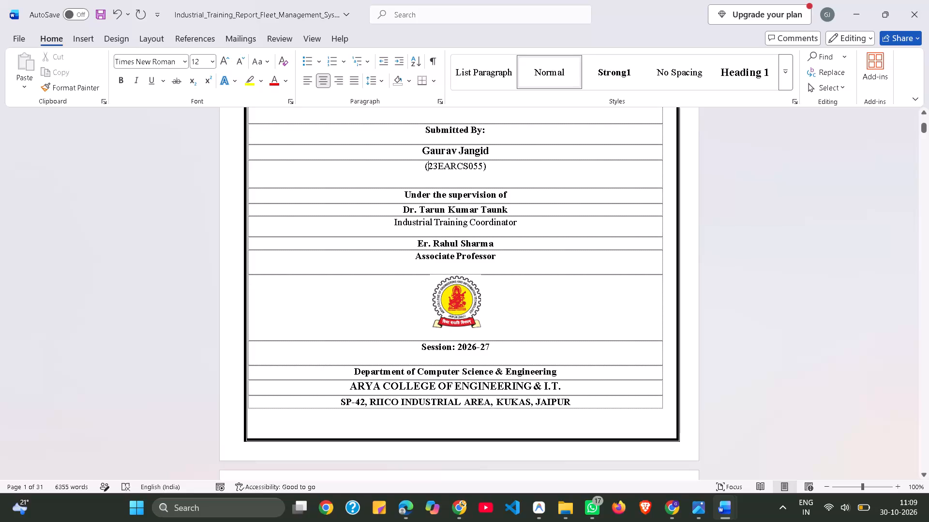
Change the final digit of the student's roll number on the cover page to 2.
left_click(483, 164)
key("BackSpace")
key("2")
Find the highlighted roll number placeholder in the opening paragraph of the certificate page.
scroll(483, 210, "down", 5)
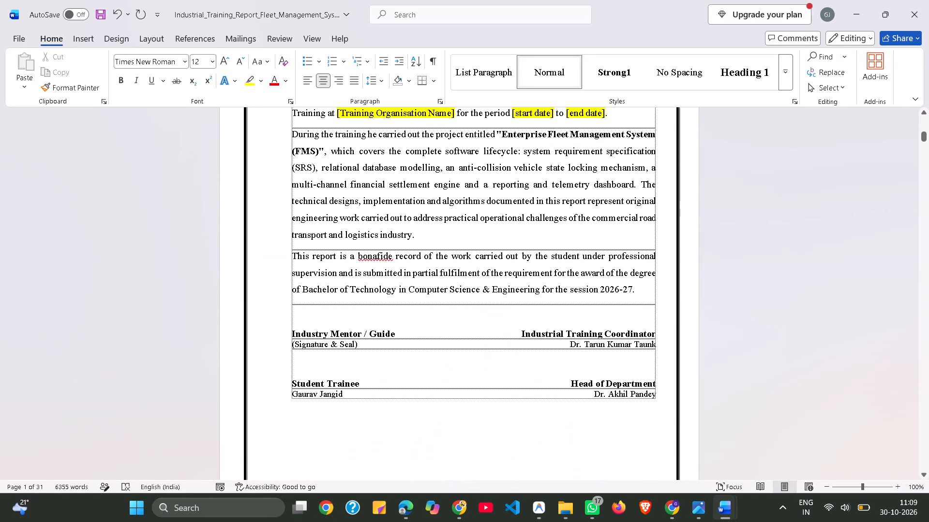
scroll(631, 345, "up", 1)
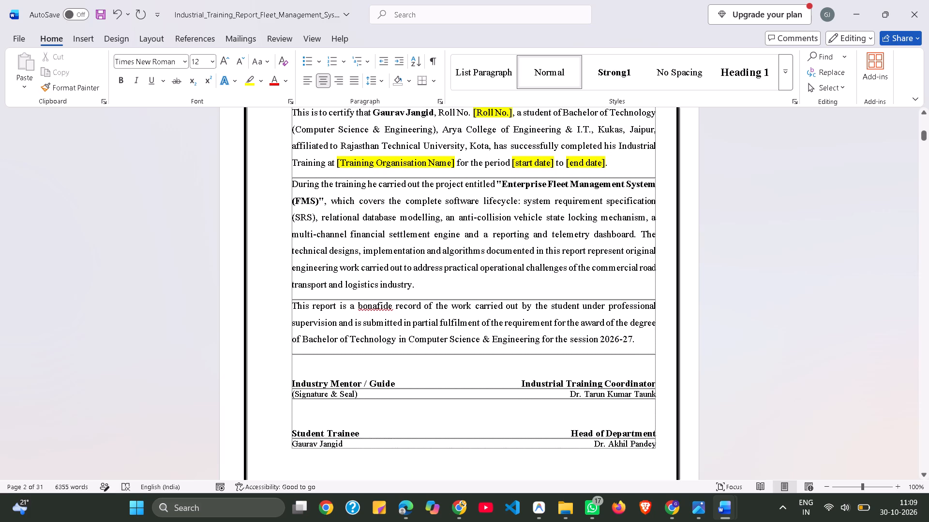
scroll(631, 345, "up", 1)
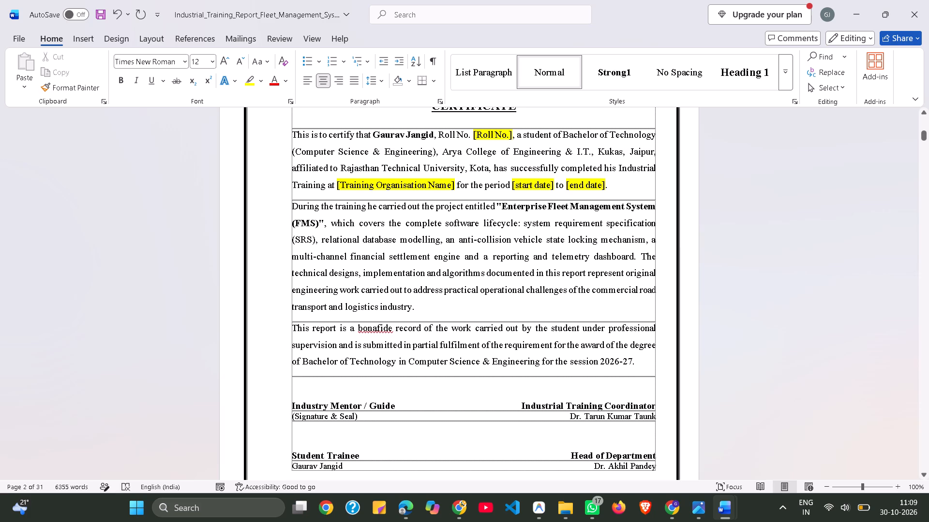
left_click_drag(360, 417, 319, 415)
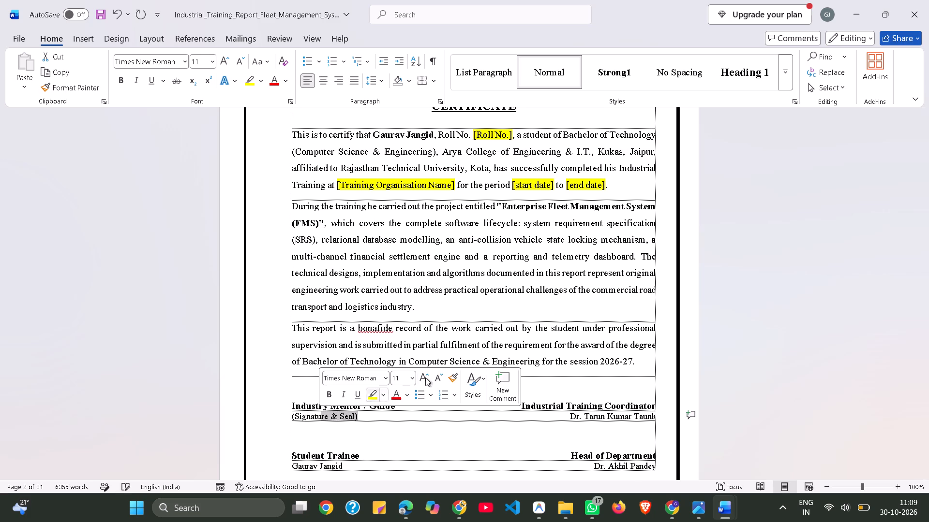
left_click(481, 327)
Replace the highlighted [Roll No.] placeholder in the certificate's first paragraph with the student's roll number.
scroll(481, 327, "up", 1)
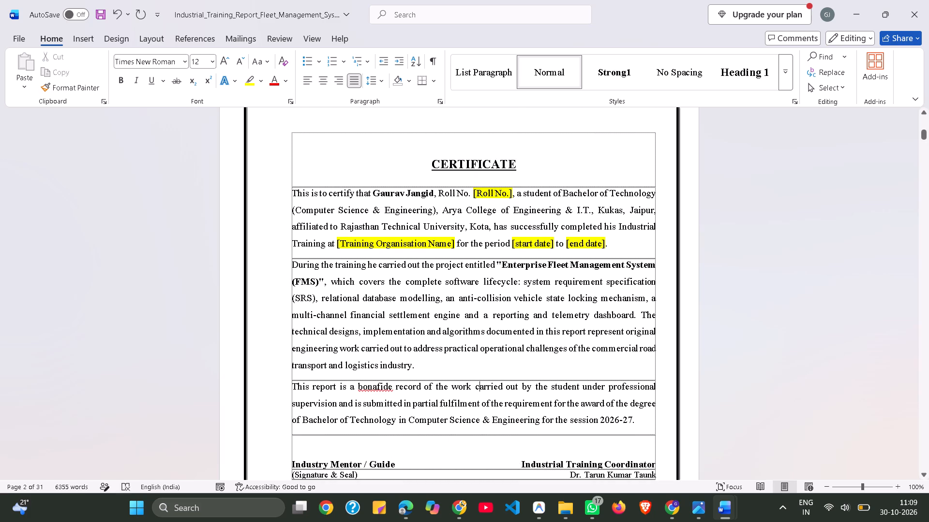
left_click_drag(509, 191, 481, 192)
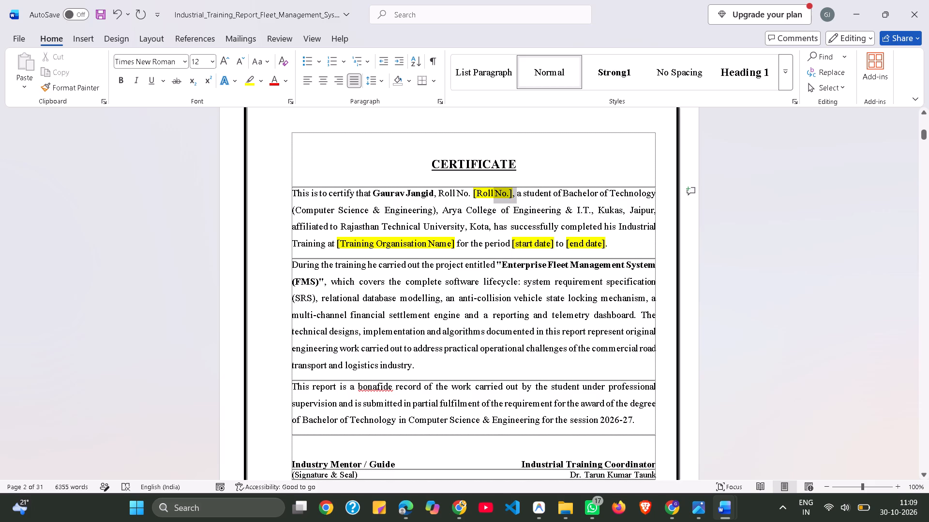
left_click_drag(481, 192, 479, 192)
left_click(479, 192)
left_click(511, 194)
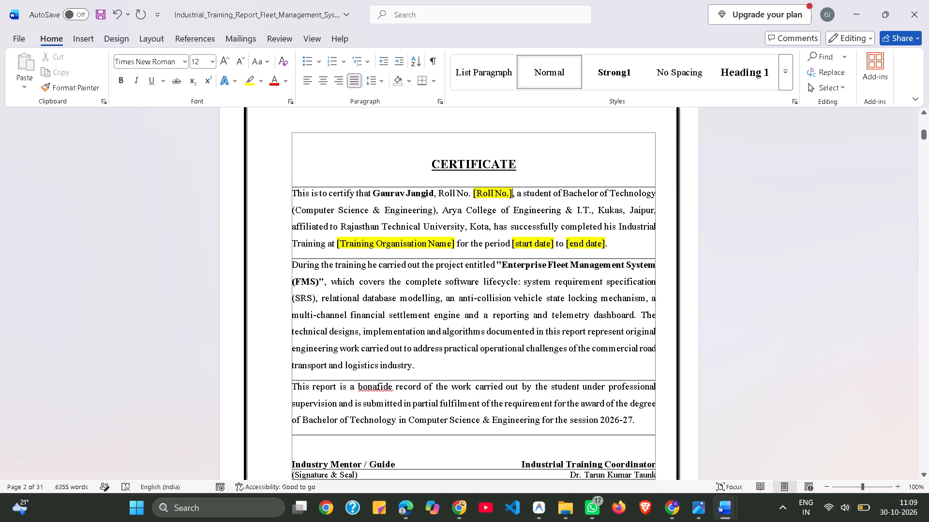
key("BackSpace")
key("BackSpace")
key("BackSpace")
key("BackSpace")
key("BackSpace")
key("BackSpace")
key("BackSpace")
key("BackSpace")
key("BackSpace")
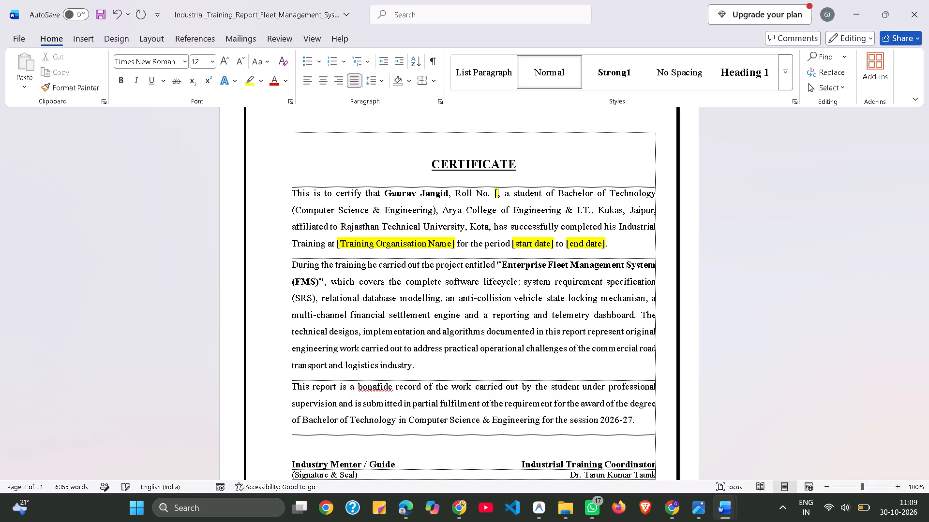
key("BackSpace")
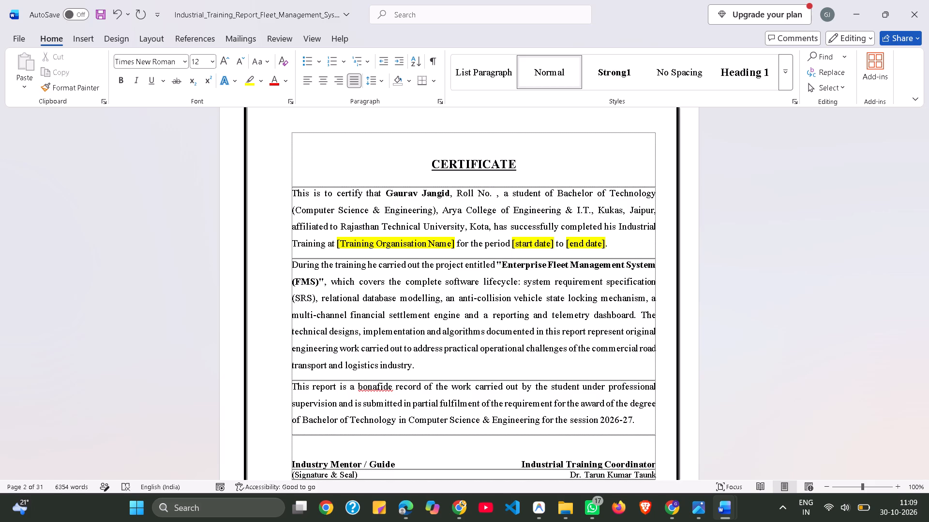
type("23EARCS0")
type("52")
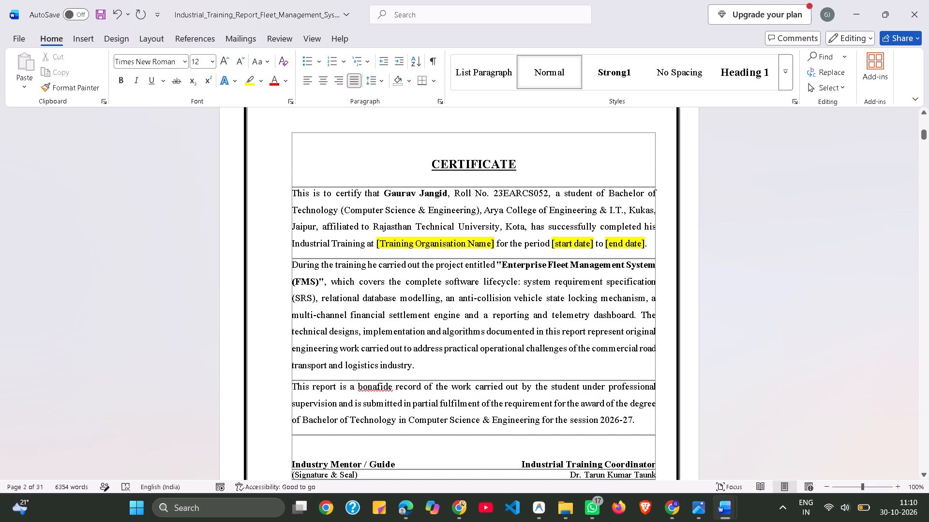
Replace the [Training Organisation Name] placeholder in the certificate with "Shoot My Site".
left_click_drag(494, 243, 378, 241)
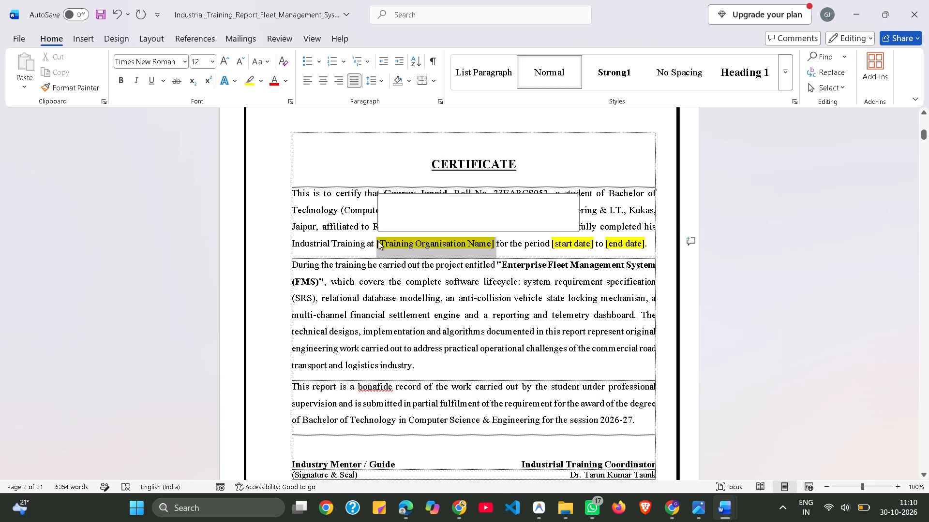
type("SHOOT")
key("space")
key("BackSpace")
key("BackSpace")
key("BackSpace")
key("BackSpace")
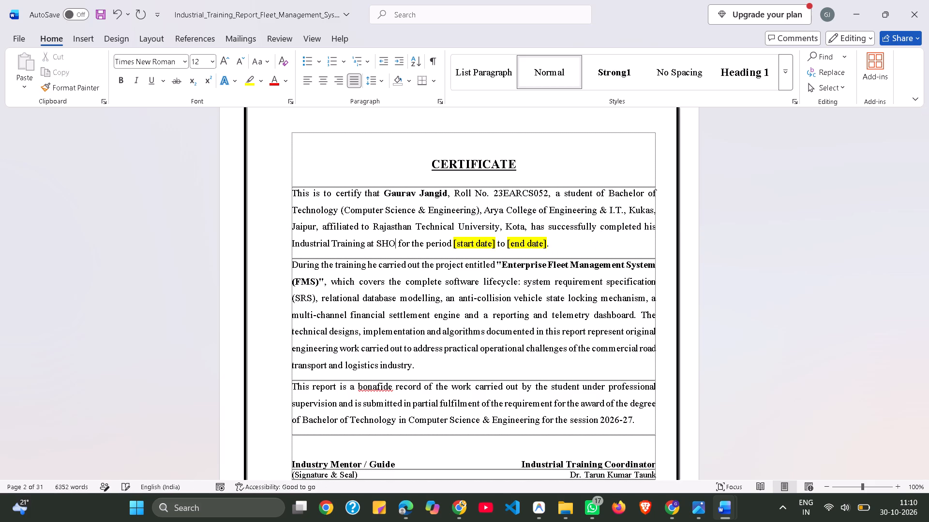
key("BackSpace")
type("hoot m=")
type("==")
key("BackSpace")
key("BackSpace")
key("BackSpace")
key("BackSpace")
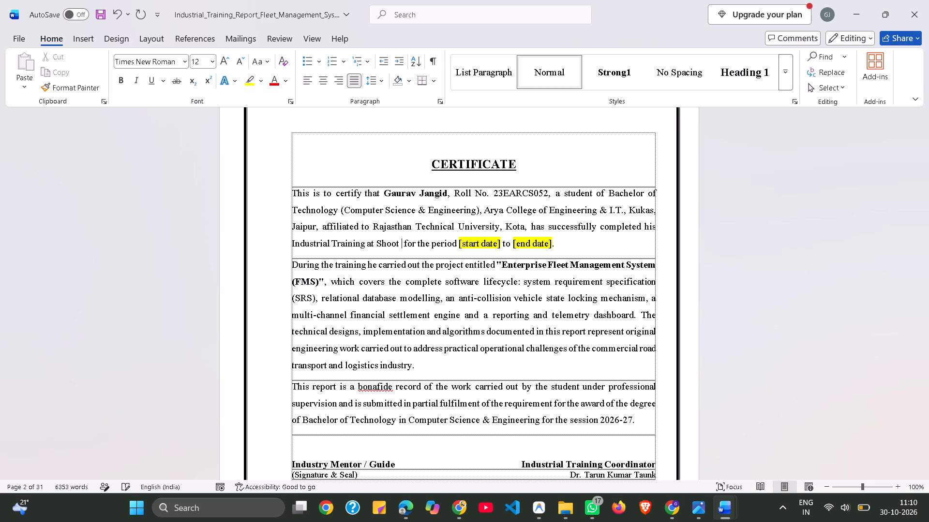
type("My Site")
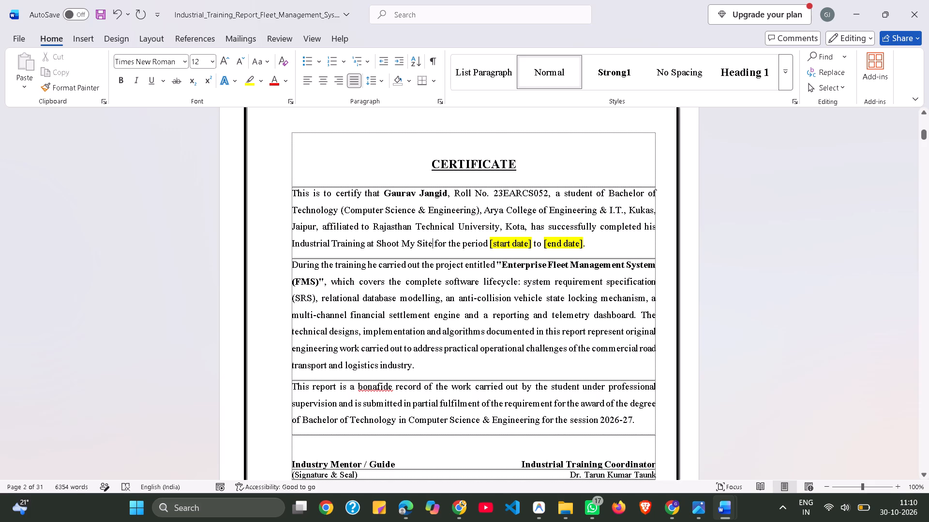
Replace the certificate's [start date] placeholder with 15/06/2026, consulting sms_certificate in the colleges_dingdong folder for the training period.
left_click_drag(532, 245, 492, 244)
left_click_drag(492, 244, 489, 244)
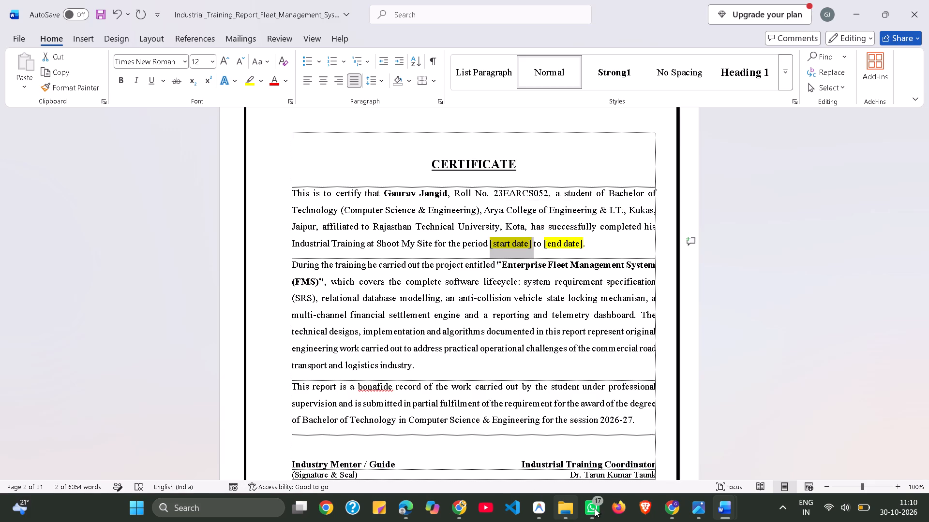
left_click(558, 510)
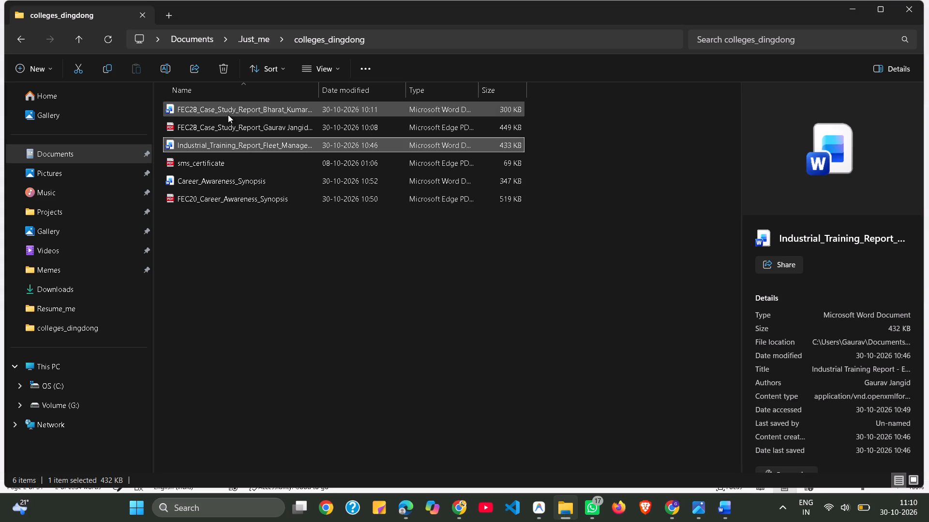
double_click(245, 165)
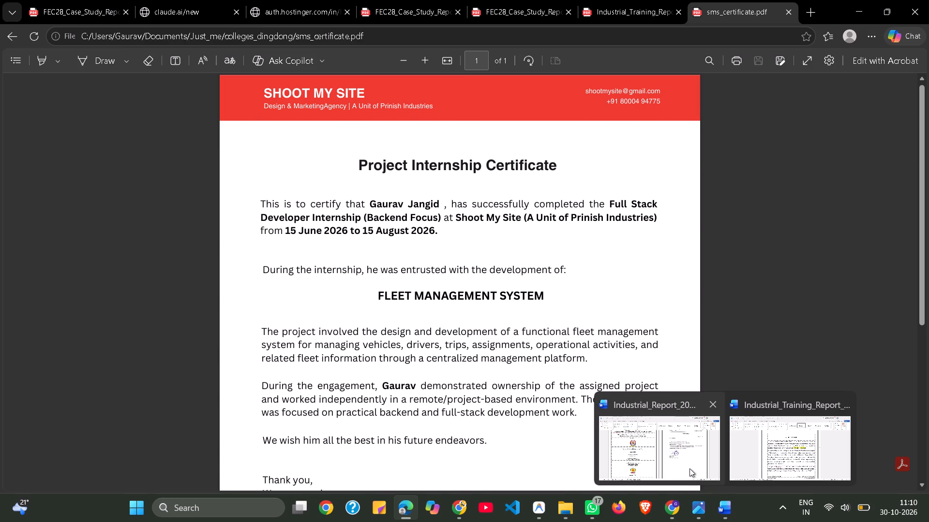
left_click(749, 450)
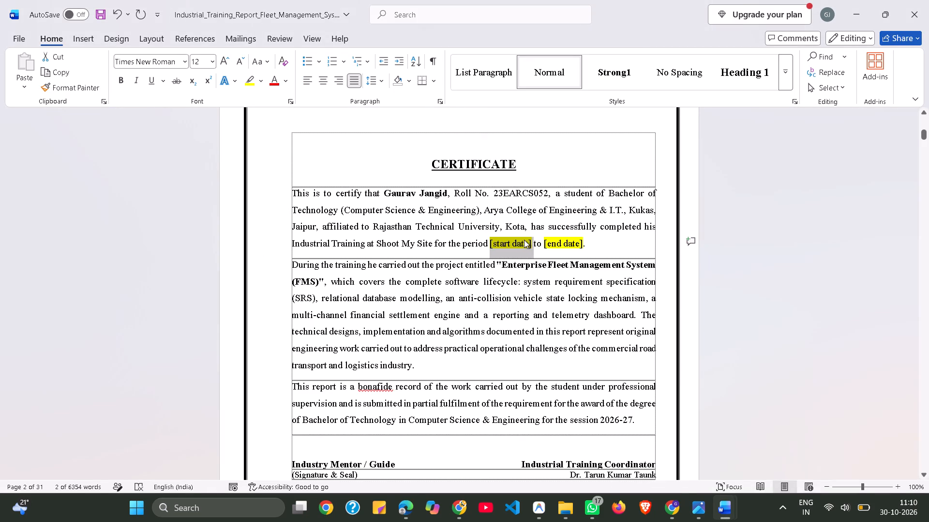
key("BackSpace")
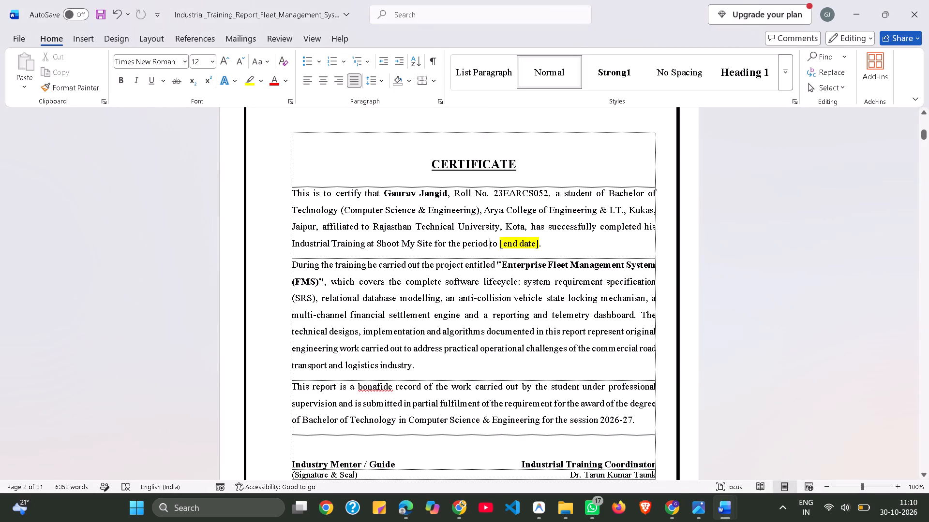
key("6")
key("BackSpace")
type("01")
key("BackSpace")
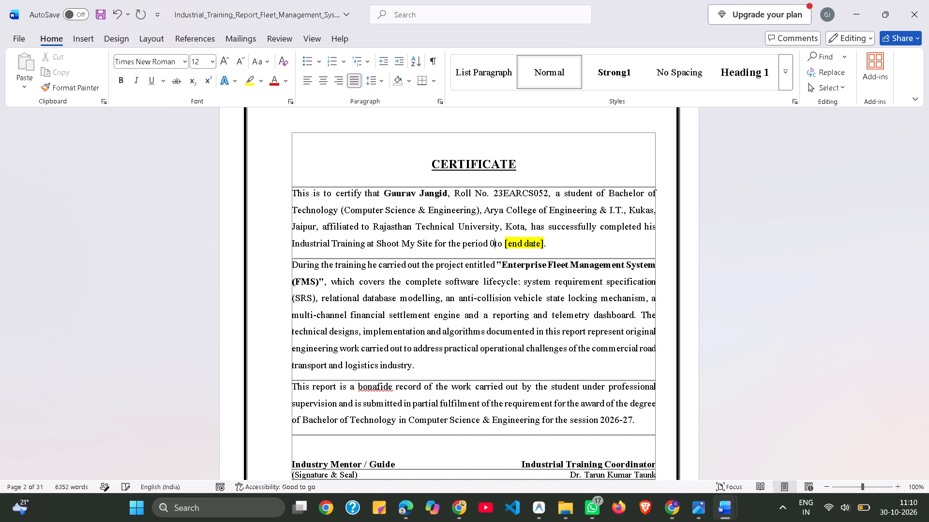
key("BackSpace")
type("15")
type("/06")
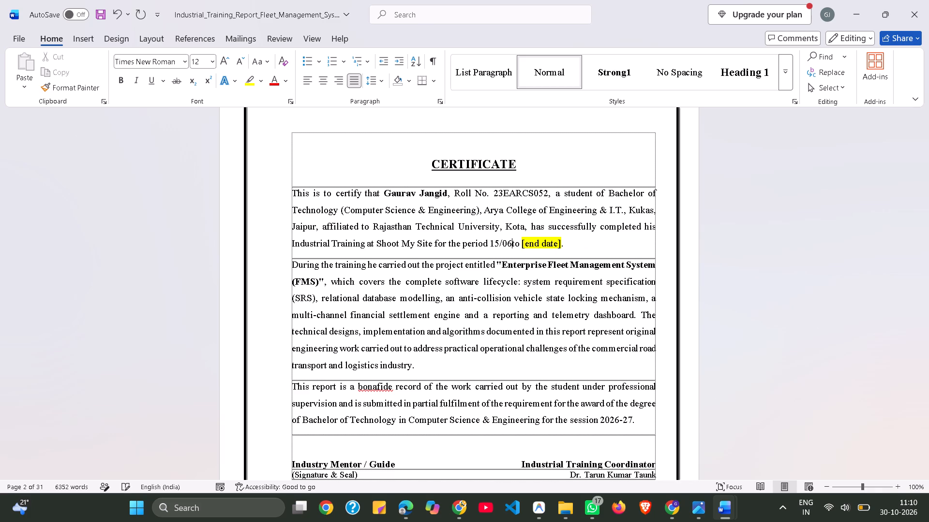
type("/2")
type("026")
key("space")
Replace the certificate's [end date] placeholder with 15/08/2026.
left_click_drag(548, 243, 575, 241)
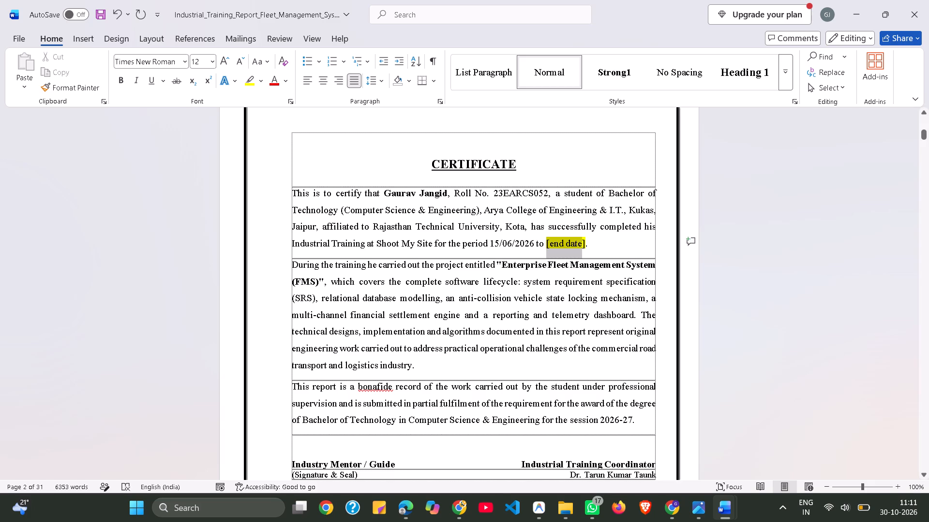
left_click_drag(575, 241, 583, 244)
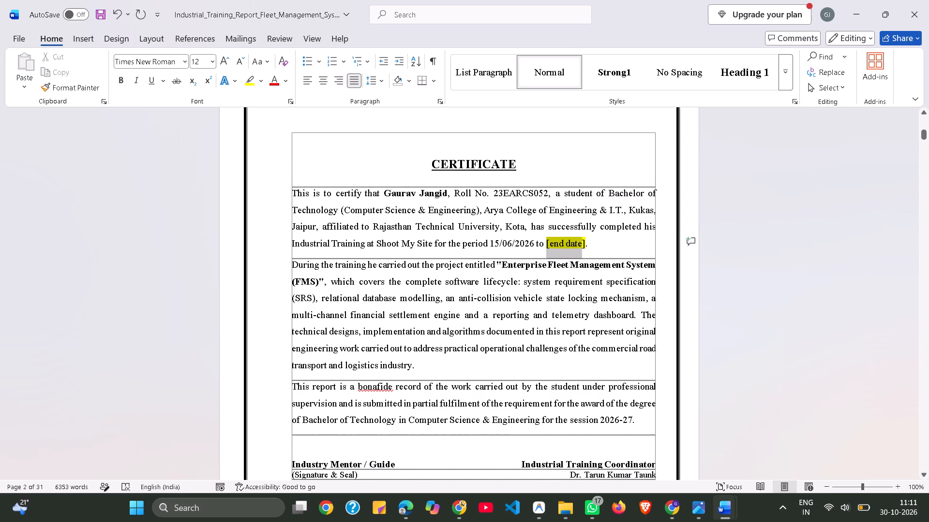
left_click_drag(583, 244, 581, 243)
key("BackSpace")
key("Right")
key("BackSpace")
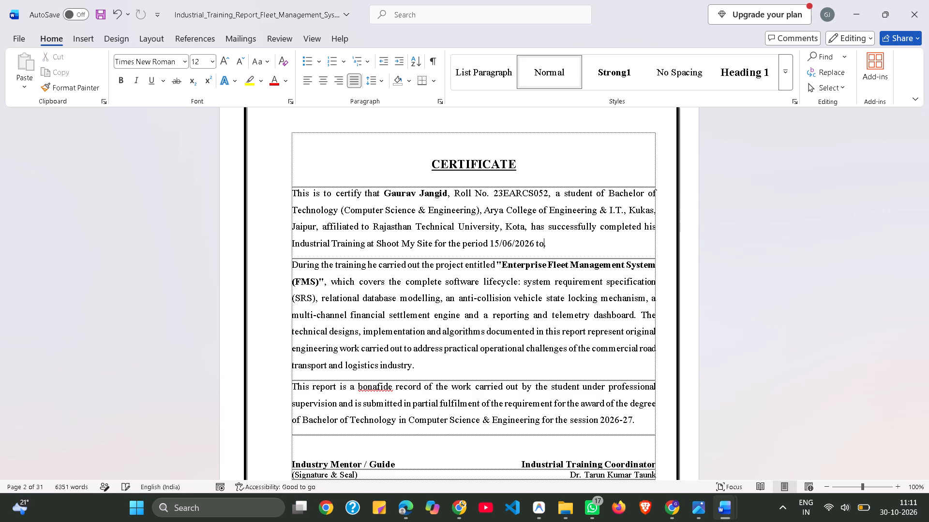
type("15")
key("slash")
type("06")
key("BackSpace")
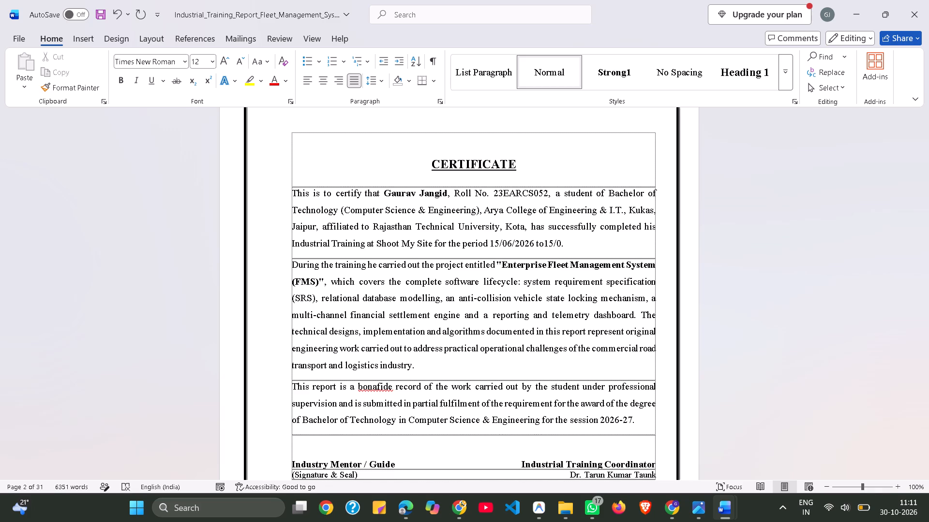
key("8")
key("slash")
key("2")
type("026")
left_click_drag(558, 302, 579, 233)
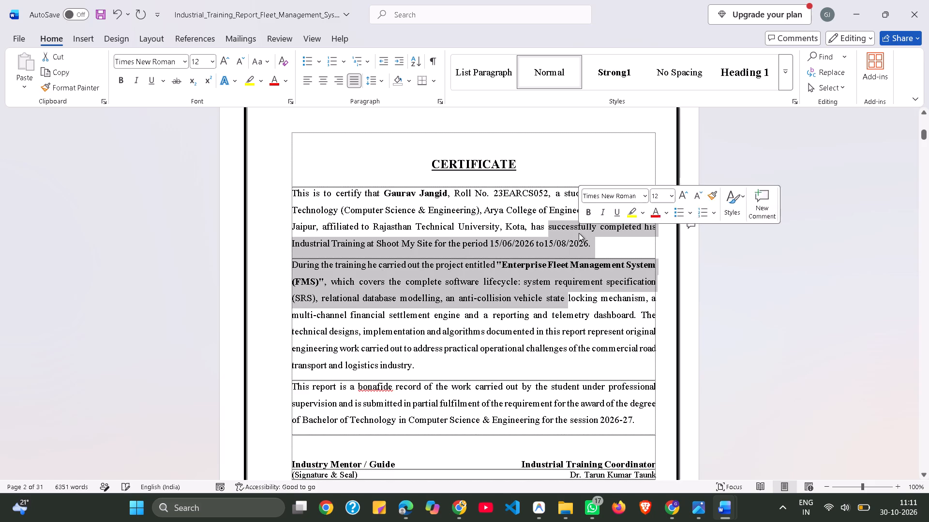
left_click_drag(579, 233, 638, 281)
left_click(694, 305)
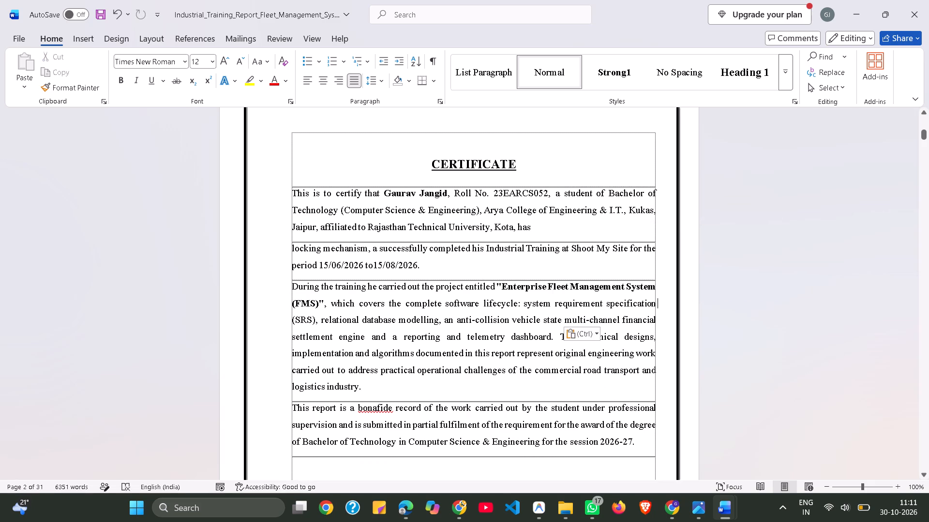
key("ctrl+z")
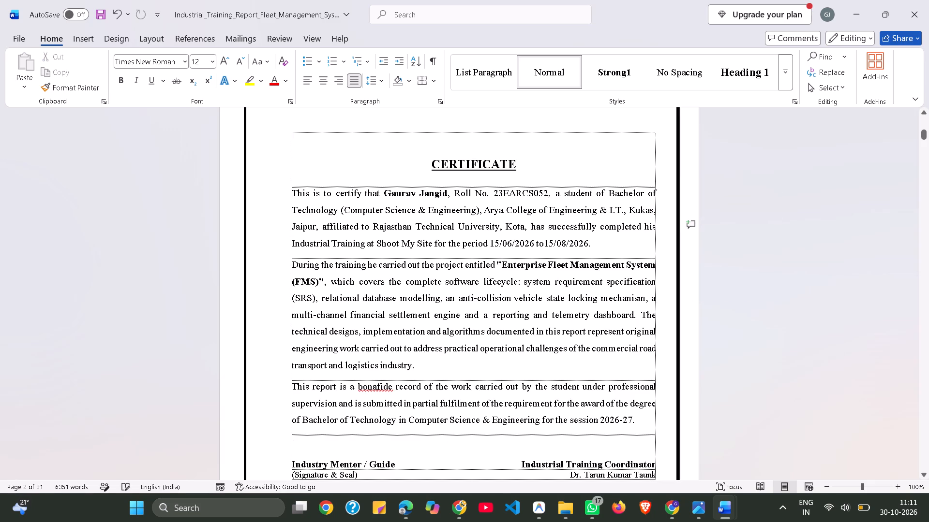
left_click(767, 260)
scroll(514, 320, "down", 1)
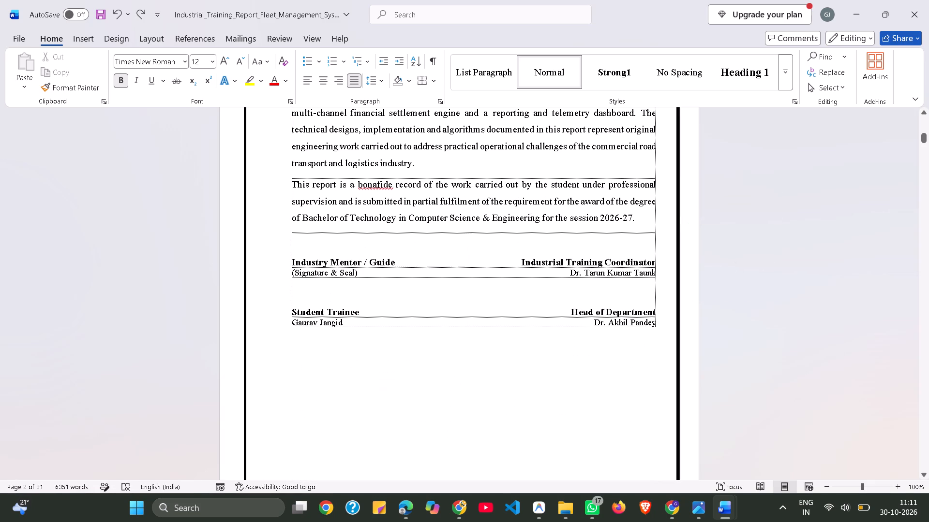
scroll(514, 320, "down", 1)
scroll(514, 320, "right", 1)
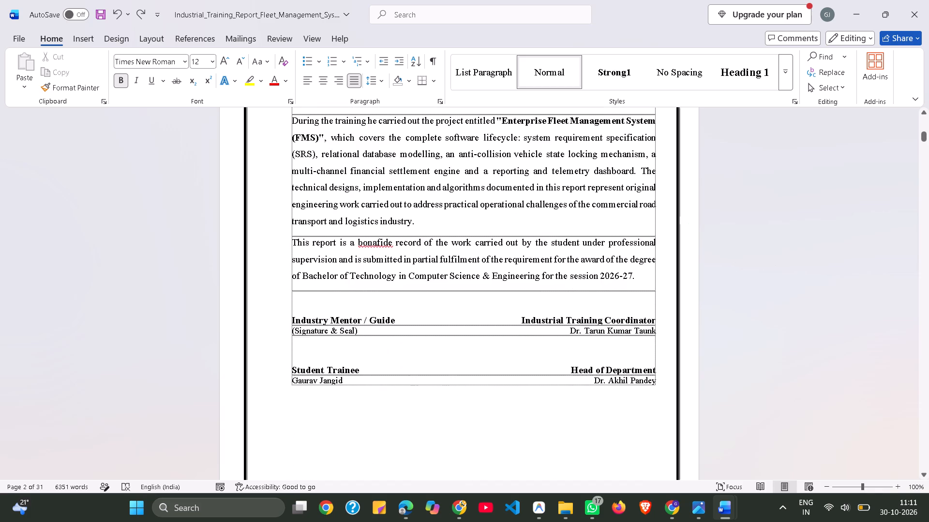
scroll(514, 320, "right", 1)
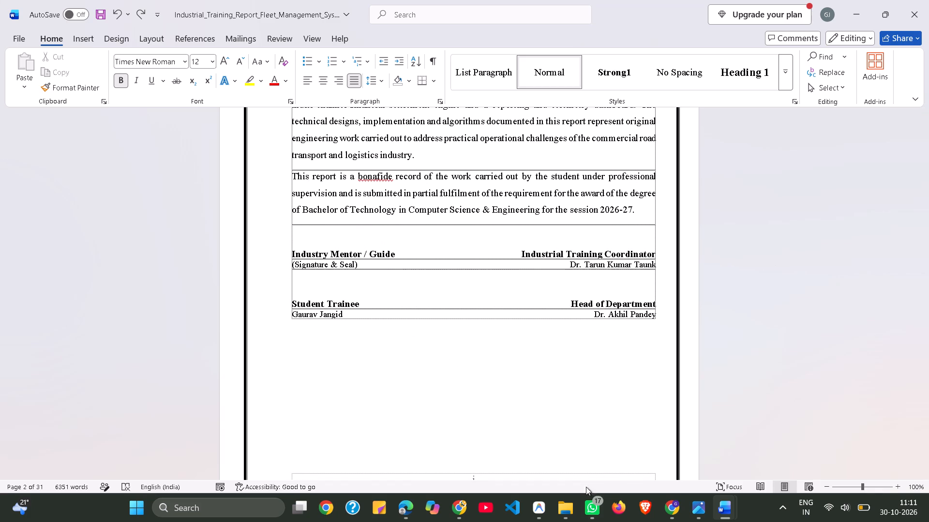
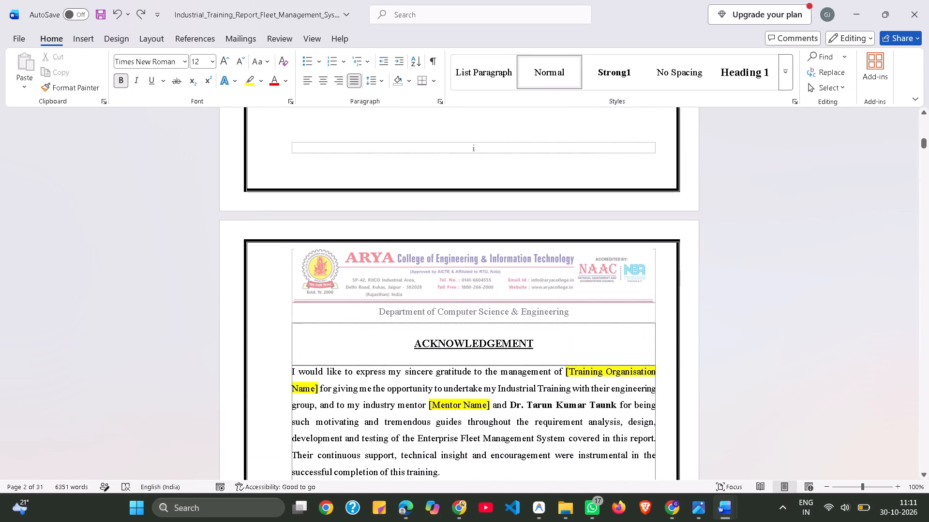
Review the completed certificate page from its heading to the signature block, checking it against the cover page and the acknowledgement.
scroll(473, 368, "down", 1)
scroll(473, 368, "up", 1)
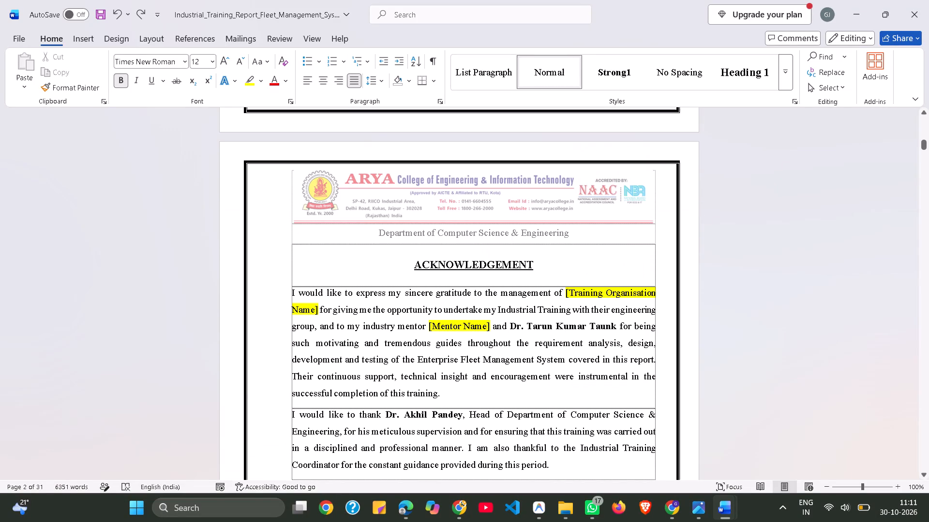
scroll(580, 318, "up", 7)
scroll(580, 318, "down", 2)
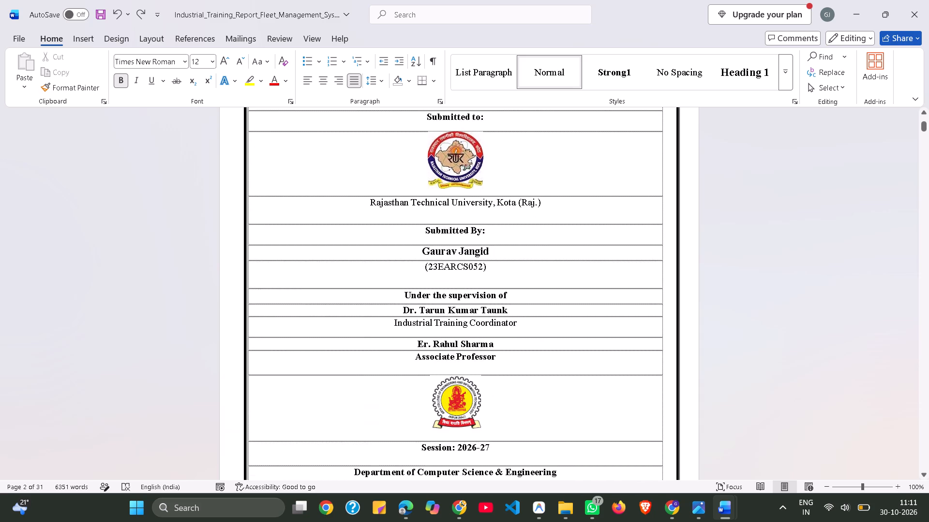
scroll(580, 318, "down", 3)
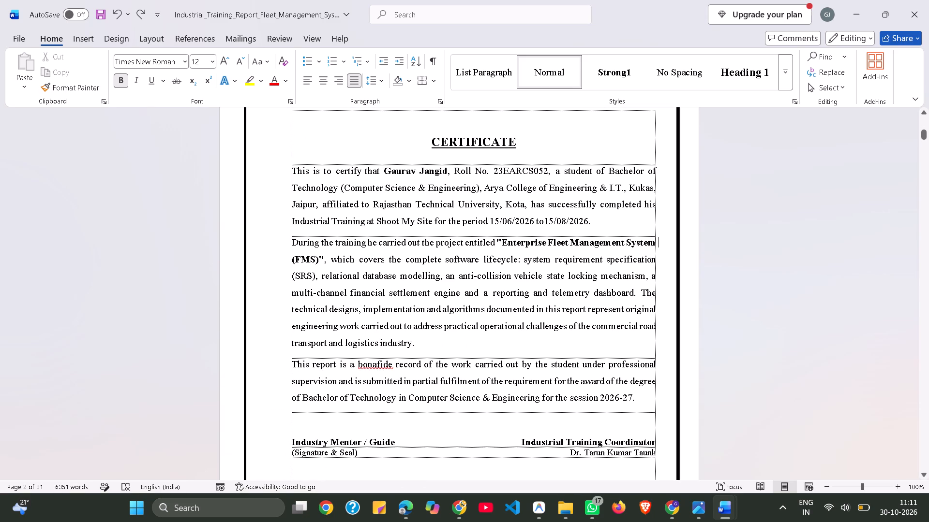
scroll(580, 318, "down", 1)
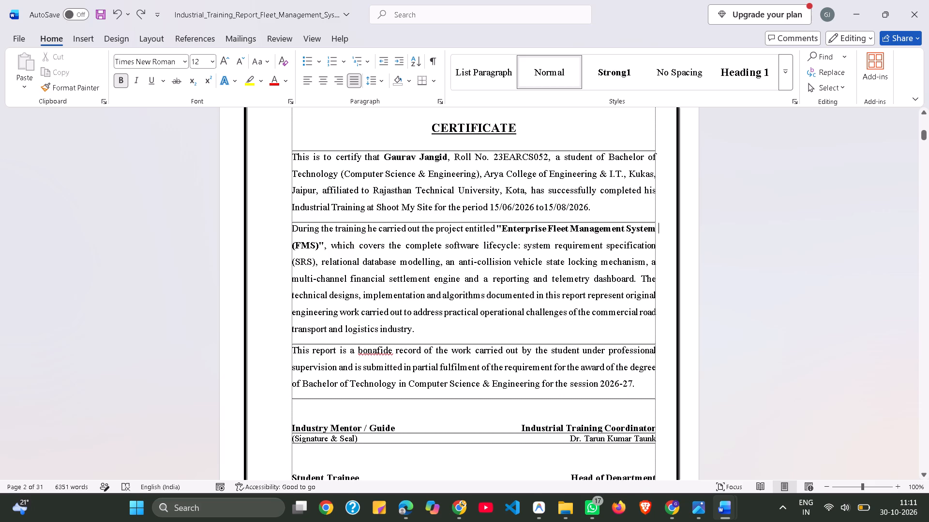
scroll(580, 318, "down", 3)
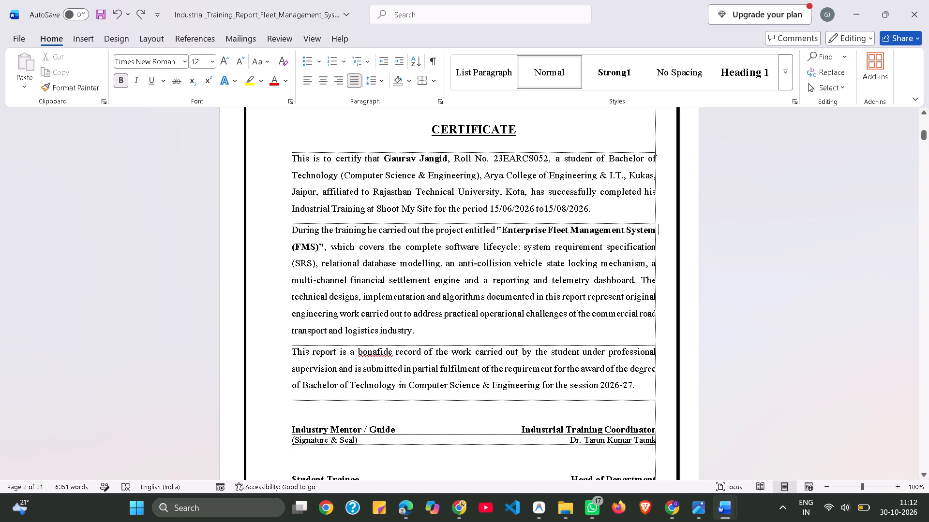
scroll(479, 290, "down", 1)
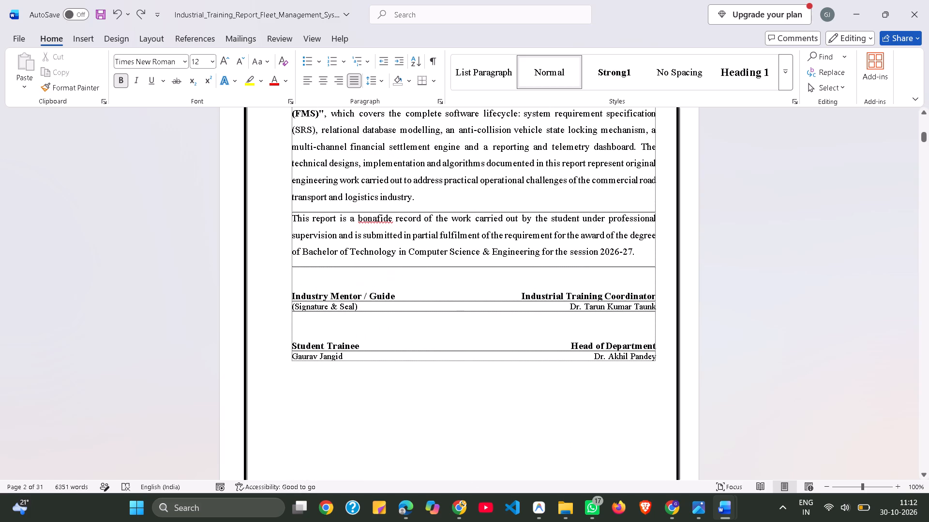
scroll(479, 290, "down", 1)
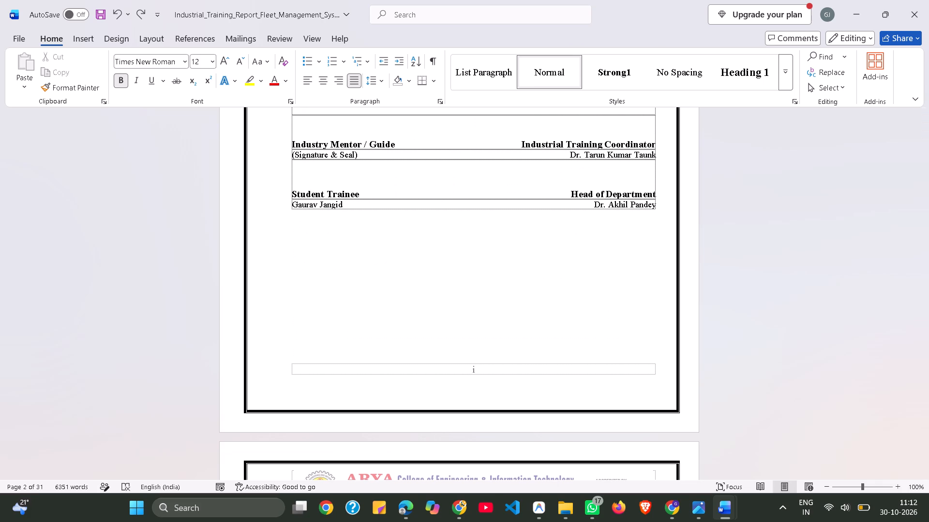
scroll(479, 290, "up", 1)
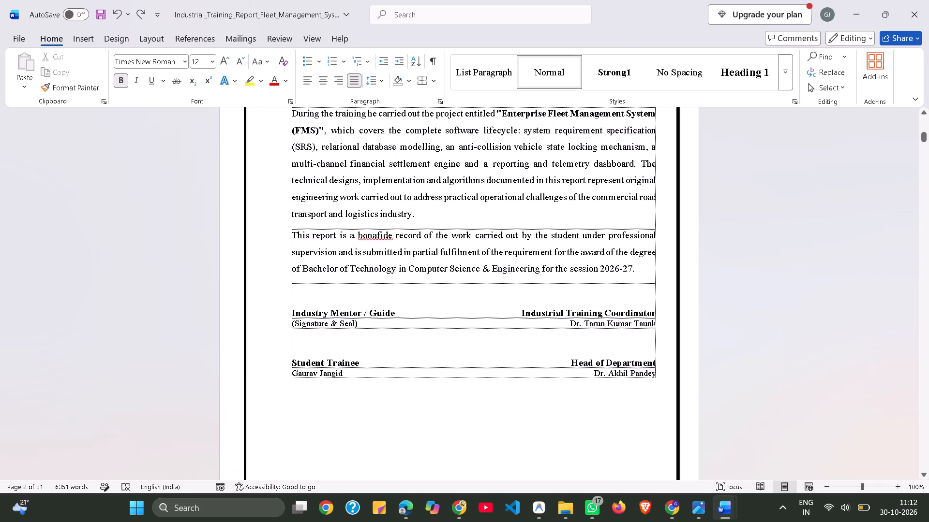
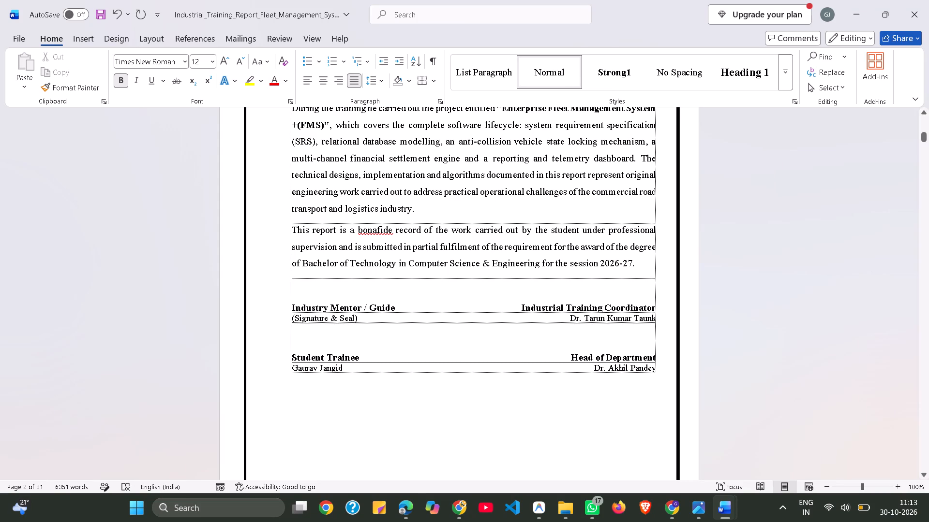
Replace the name under Industrial Training Coordinator in the certificate's signature block with the new coordinator's name.
left_click_drag(569, 317, 646, 320)
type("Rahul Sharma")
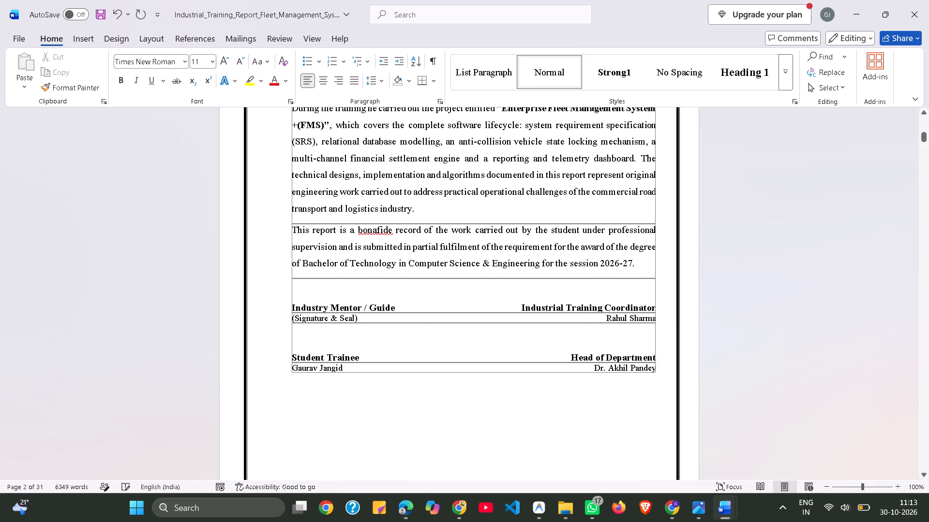
Replace the [Training Organisation Name] placeholder in the first paragraph of the Acknowledgement with Shoot My Site.
scroll(531, 337, "down", 5)
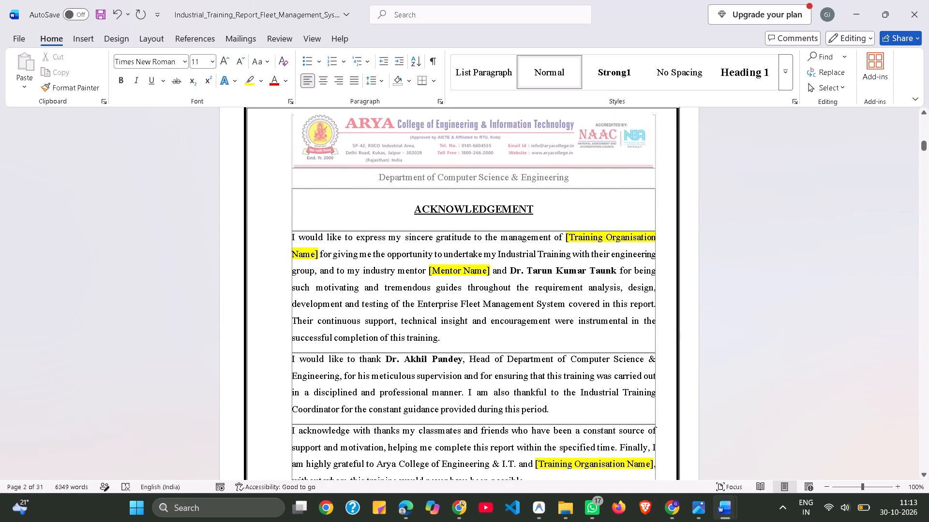
scroll(531, 337, "down", 1)
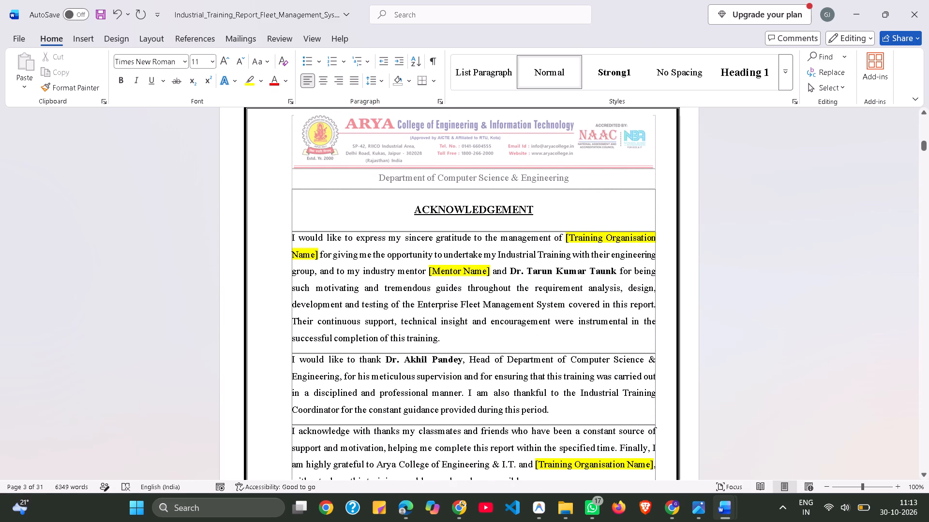
left_click_drag(565, 236, 345, 241)
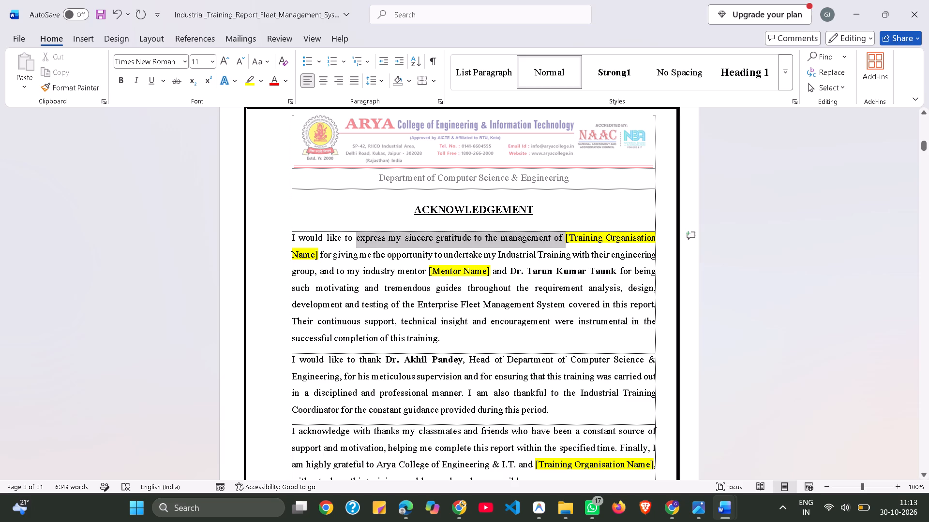
left_click_drag(345, 241, 316, 253)
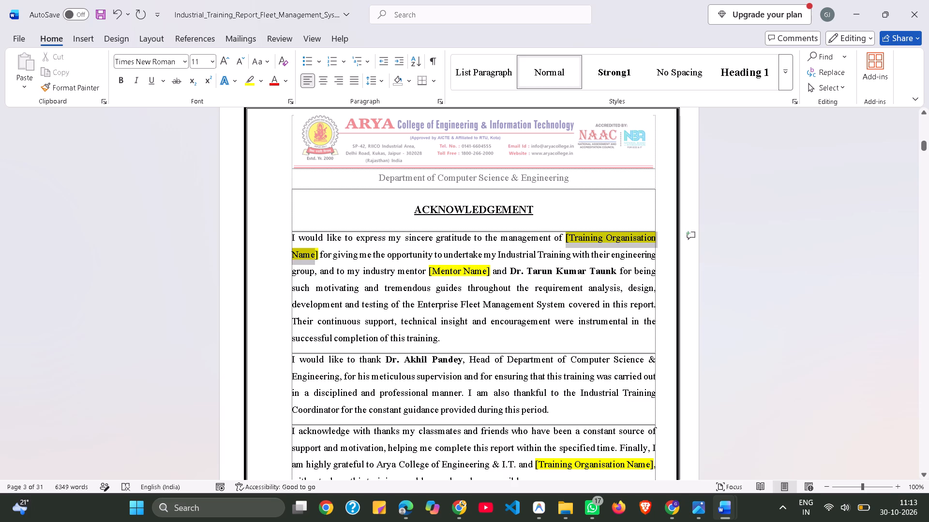
left_click_drag(316, 253, 317, 253)
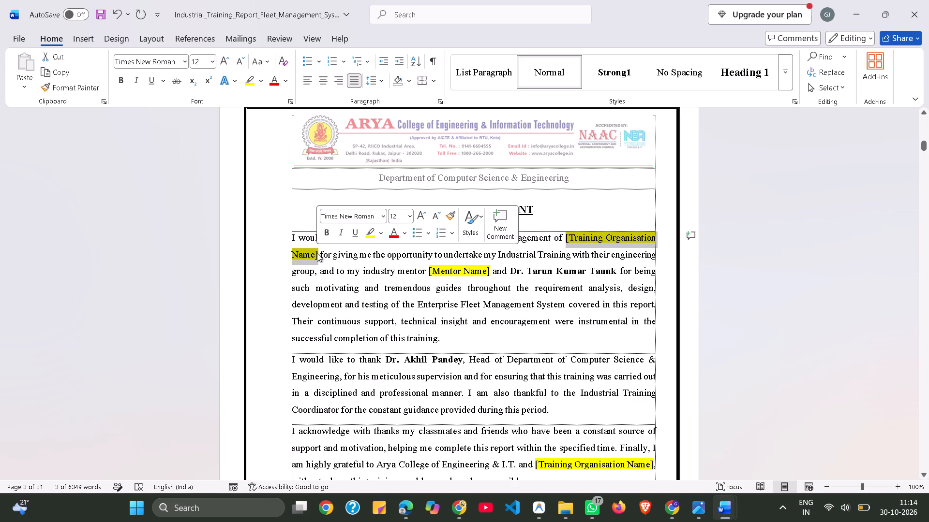
key("BackSpace")
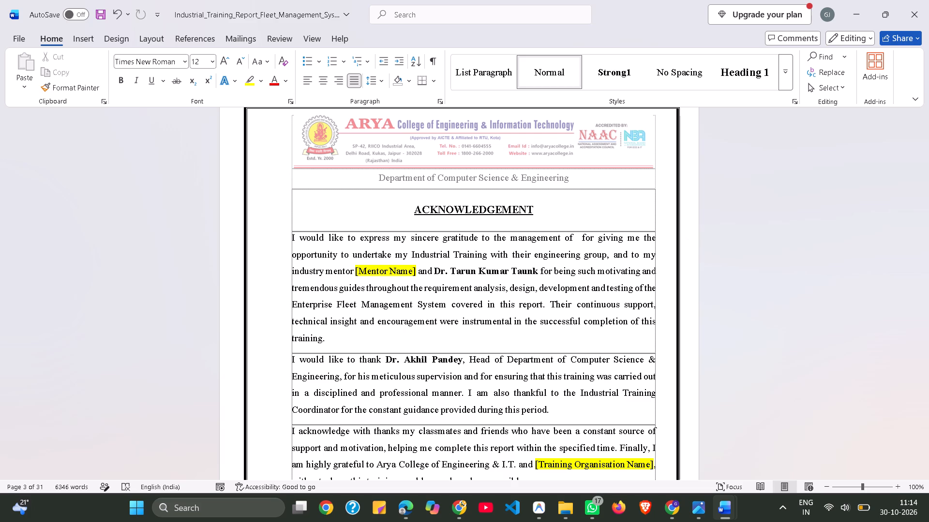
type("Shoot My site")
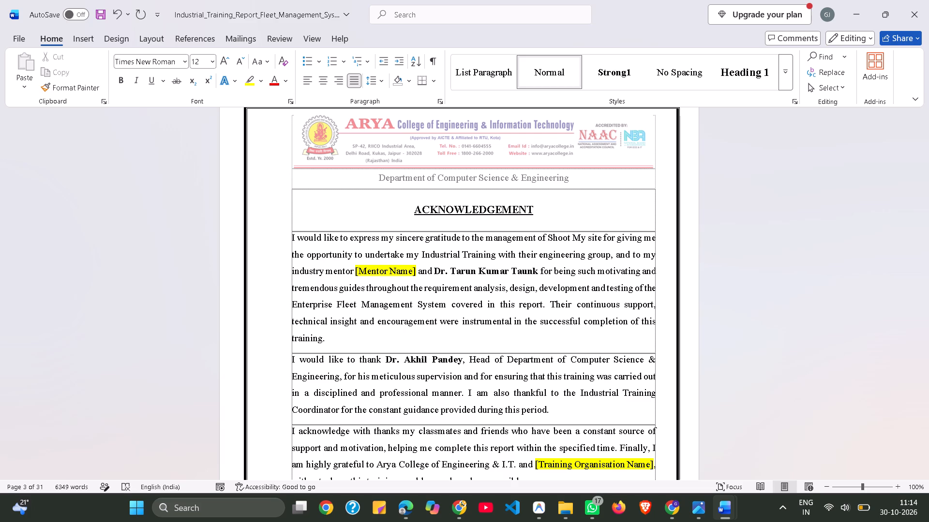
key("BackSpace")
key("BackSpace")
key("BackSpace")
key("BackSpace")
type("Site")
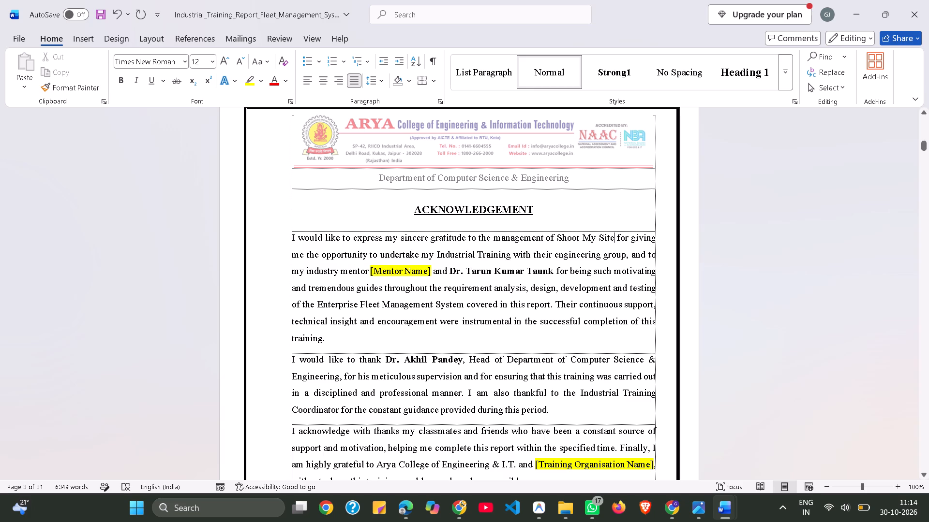
Replace the [Mentor Name] placeholder in the Acknowledgement's first paragraph with the industry mentor's name, followed by a space.
left_click_drag(431, 271, 399, 267)
left_click_drag(399, 267, 392, 267)
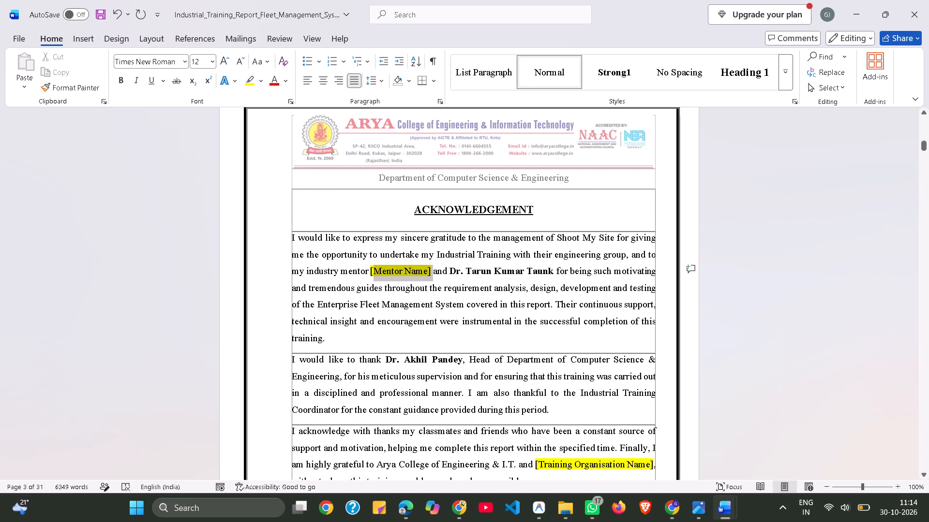
left_click_drag(392, 267, 369, 268)
left_click_drag(369, 268, 371, 267)
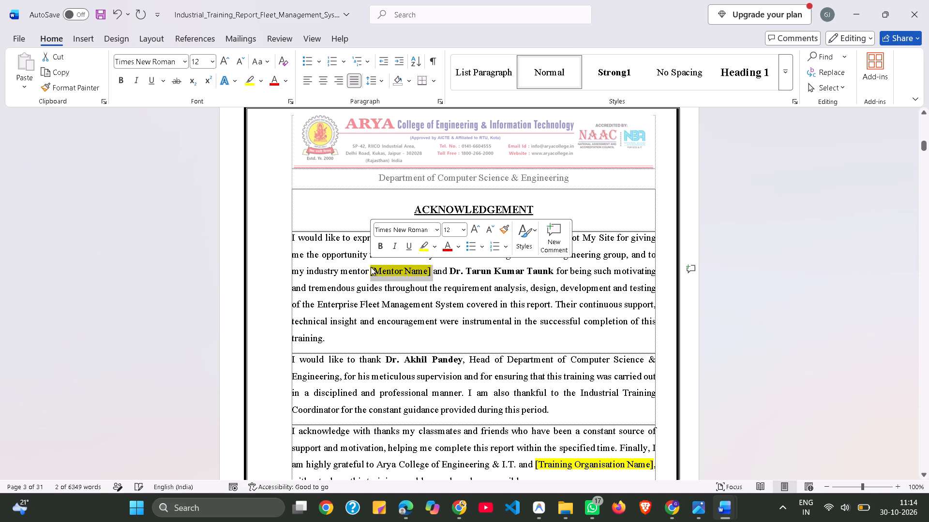
key("BackSpace")
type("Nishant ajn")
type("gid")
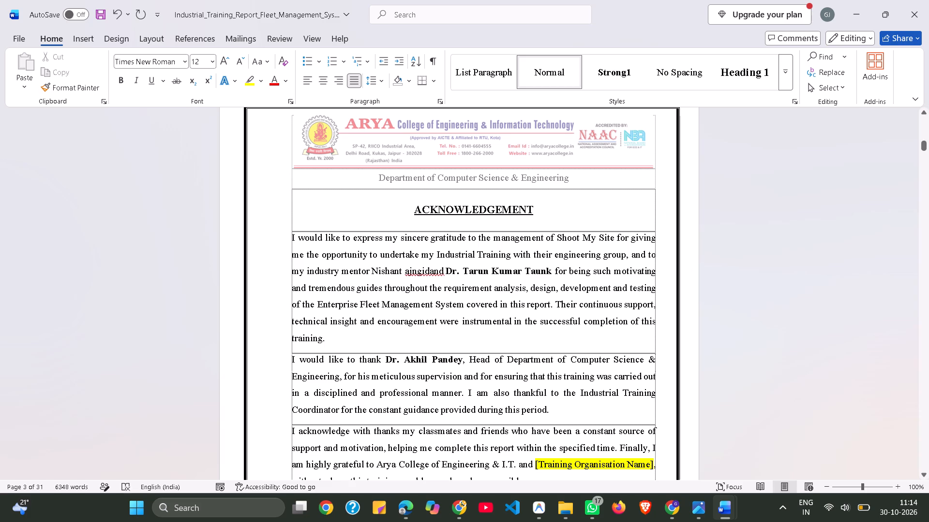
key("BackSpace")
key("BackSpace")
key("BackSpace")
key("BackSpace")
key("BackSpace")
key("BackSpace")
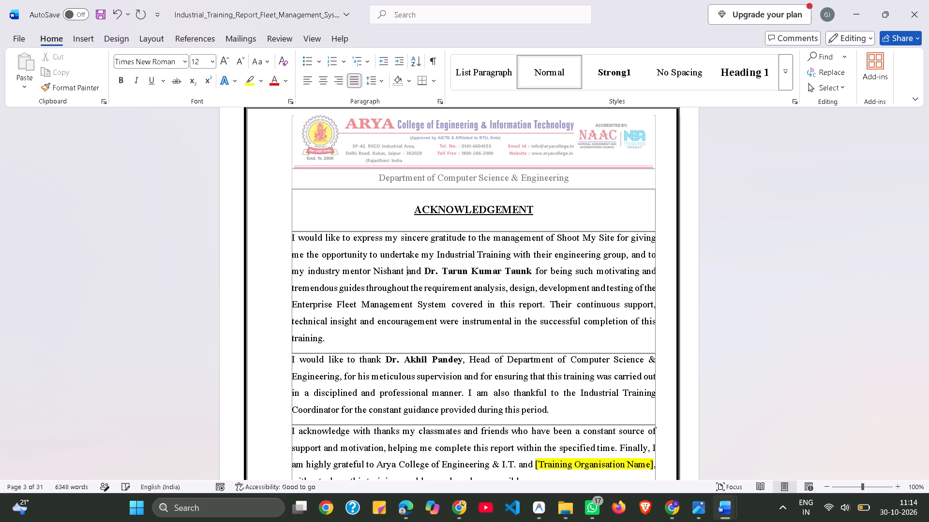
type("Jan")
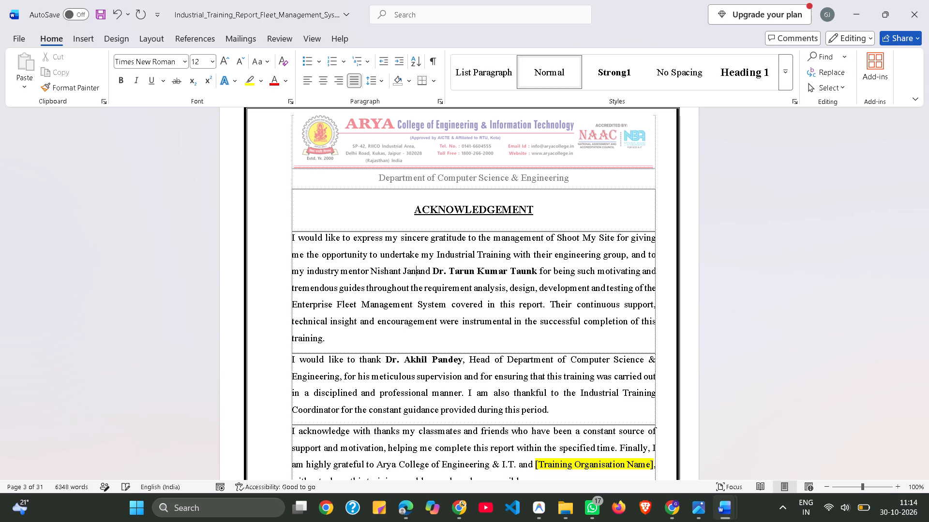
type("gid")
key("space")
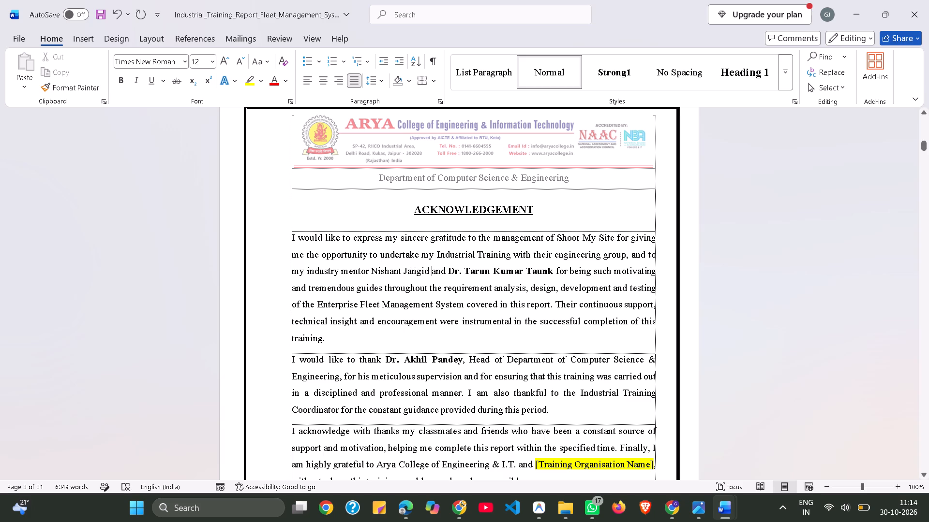
Delete "and" together with the second guide's bold name after the mentor's name in the Acknowledgement's first paragraph.
left_click_drag(433, 272, 545, 270)
key("BackSpace")
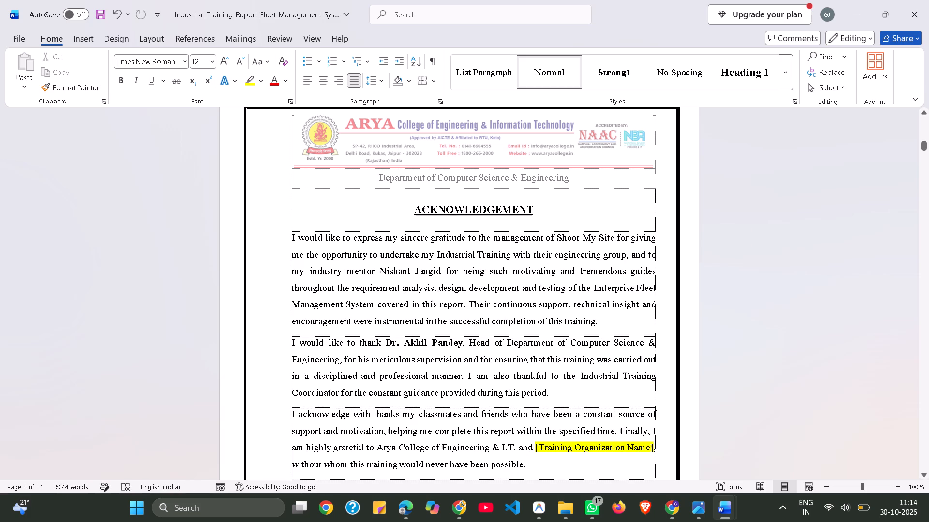
Replace the [Training Organisation Name] placeholder in the Acknowledgement's last paragraph with Shoot My Site.
scroll(486, 254, "down", 1)
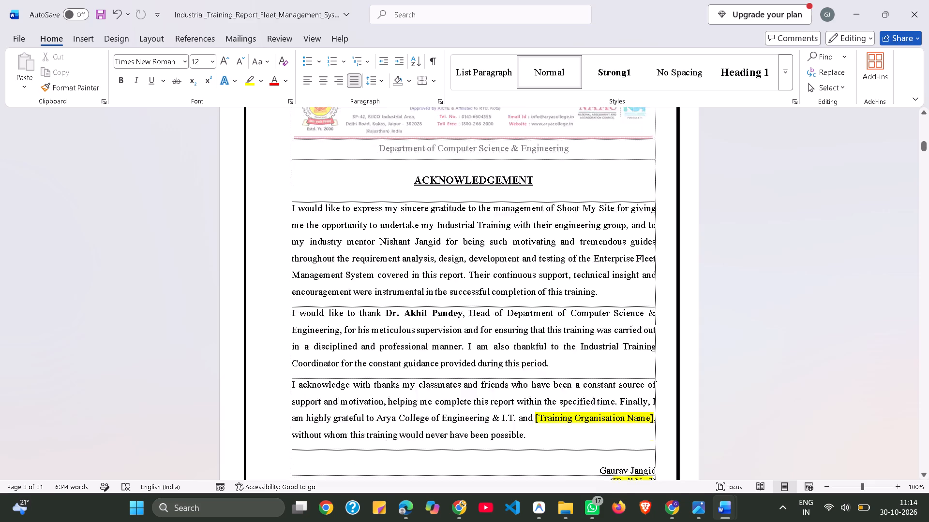
scroll(486, 254, "down", 2)
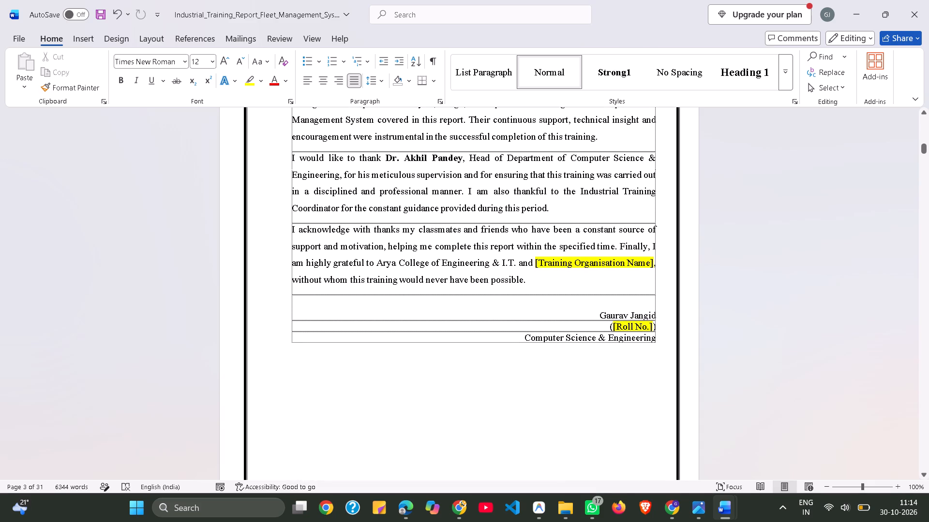
scroll(486, 254, "down", 1)
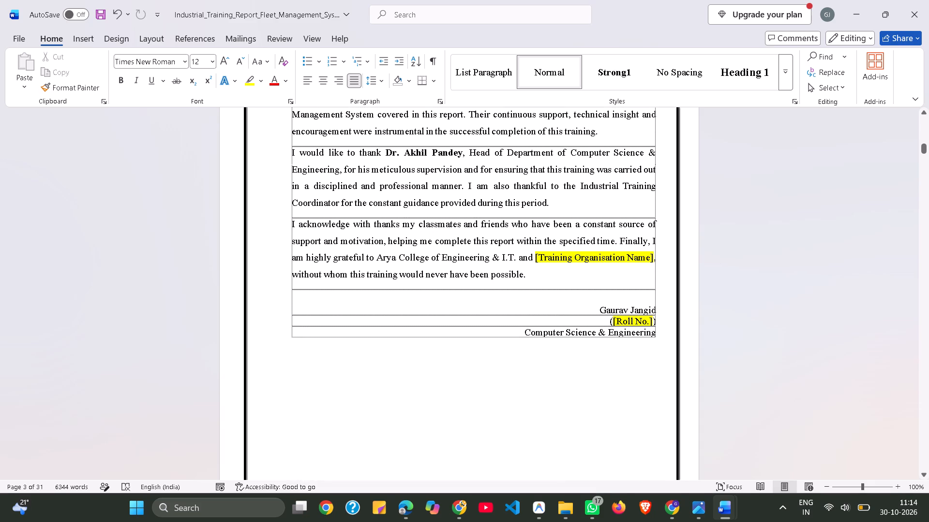
left_click_drag(535, 257, 652, 259)
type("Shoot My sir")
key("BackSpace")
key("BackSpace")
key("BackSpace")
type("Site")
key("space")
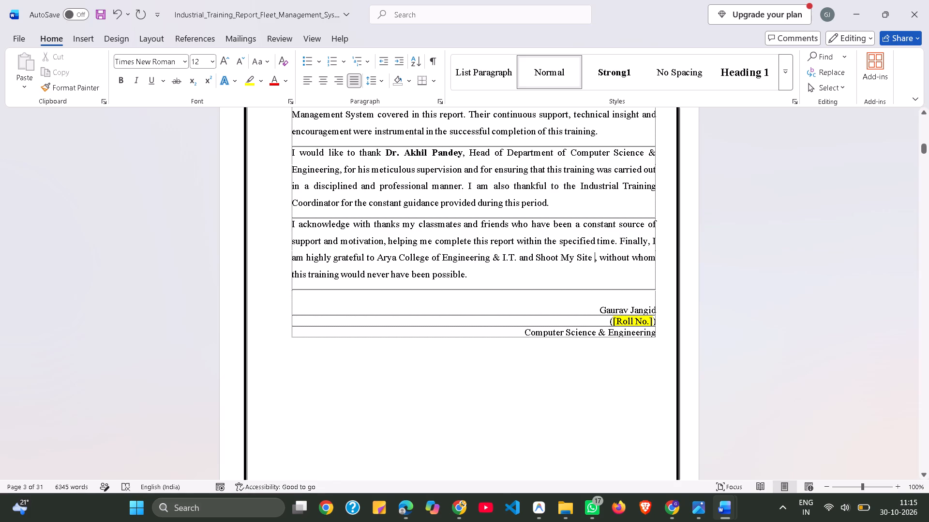
Replace the bracketed [Roll No.] placeholder and its parentheses below the student's name in the Acknowledgement with the student's roll number.
left_click_drag(612, 322, 649, 321)
left_click_drag(649, 321, 646, 320)
key("BackSpace")
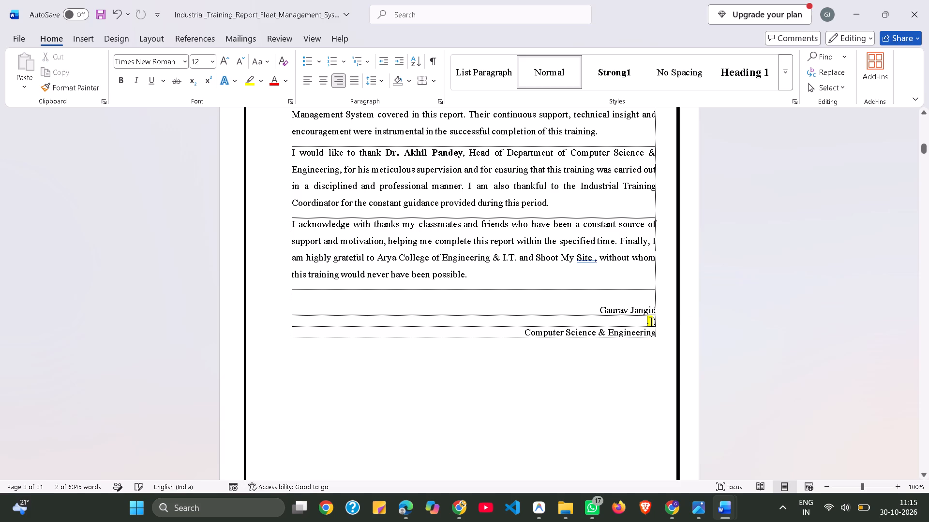
key("Right")
key("BackSpace")
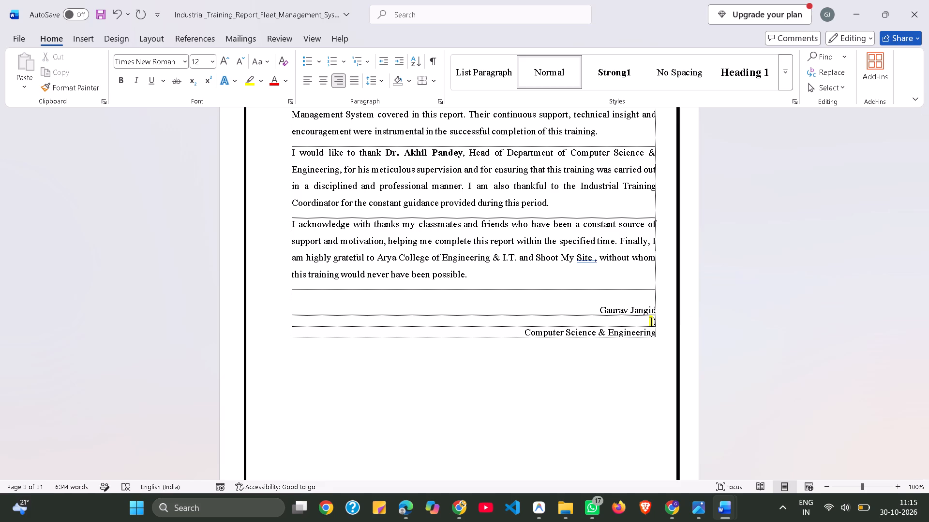
key("Right")
key("ctrl+z")
key("ctrl+z")
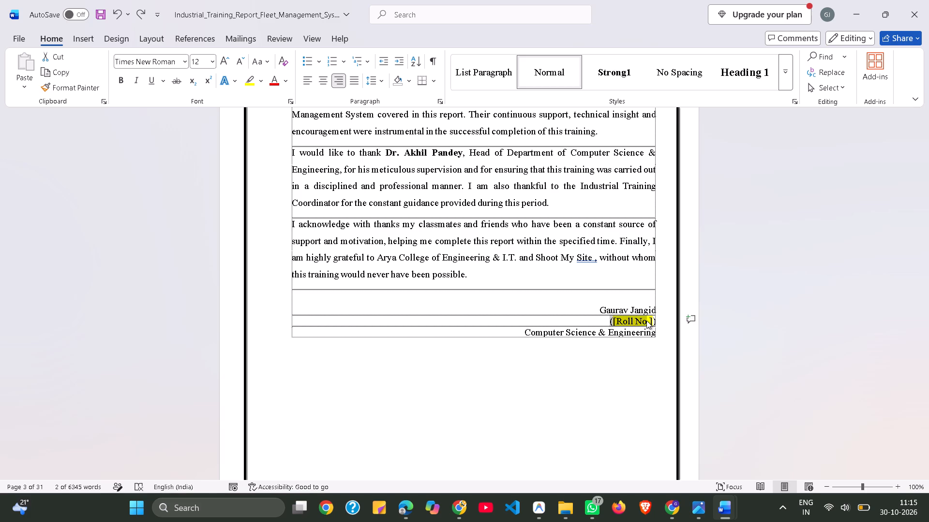
key("backslash")
key("Right")
key("Right")
key("Right")
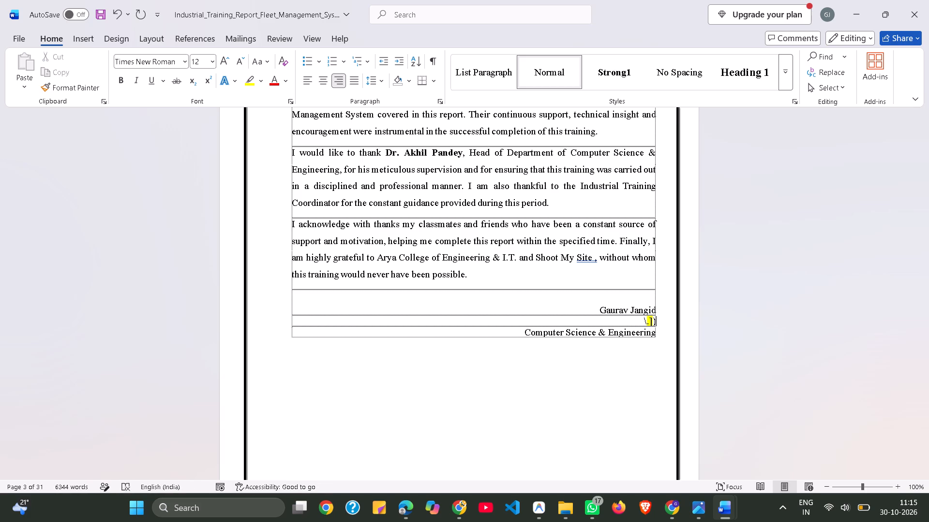
key("BackSpace")
key("BackSpace")
key("BackSpace")
key("BackSpace")
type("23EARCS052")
Look through the pages after the Acknowledgement, up to the report's last page, for remaining highlighted placeholders.
scroll(616, 368, "down", 1)
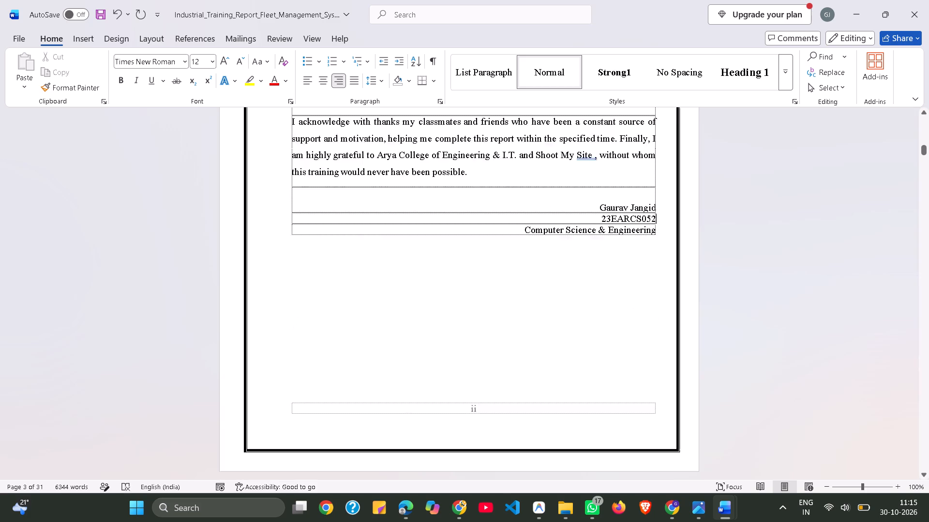
scroll(616, 368, "down", 10)
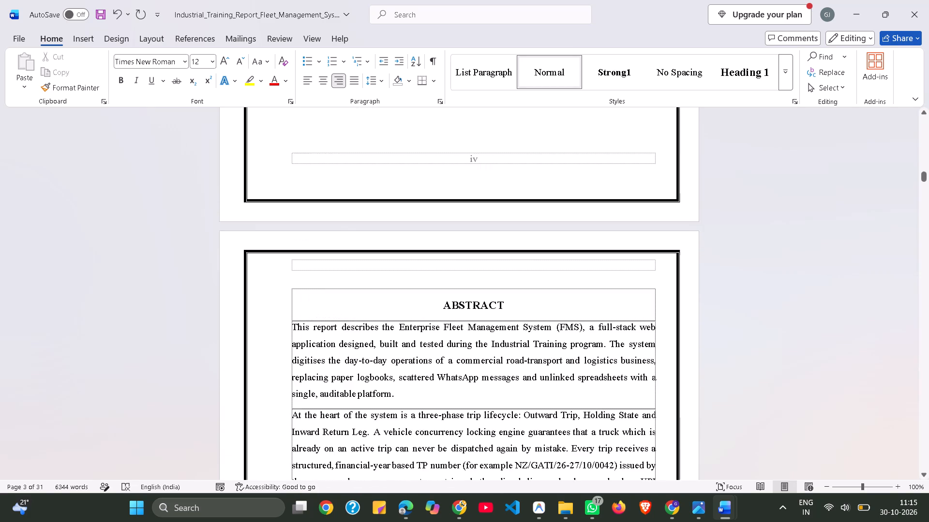
scroll(616, 368, "down", 2)
scroll(616, 368, "down", 20)
scroll(616, 368, "down", 1)
scroll(616, 368, "up", 3)
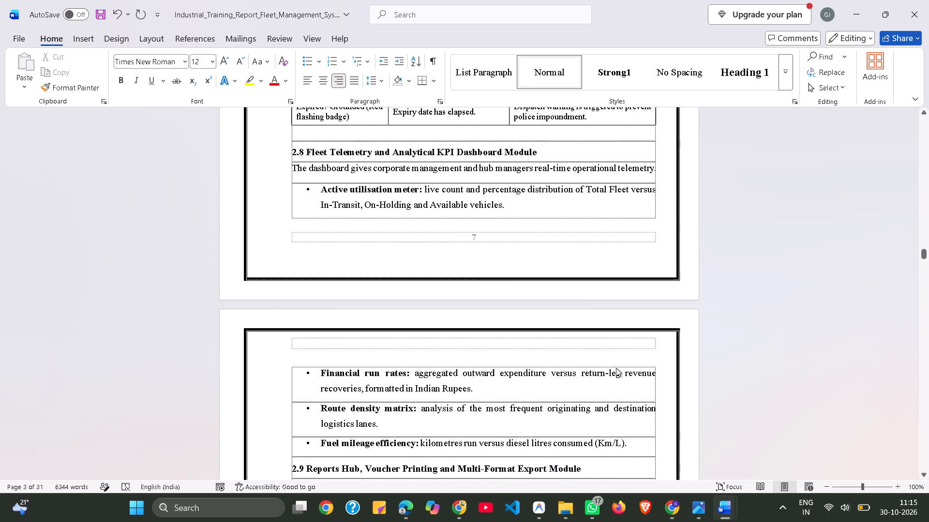
scroll(616, 368, "up", 6)
scroll(616, 368, "down", 1)
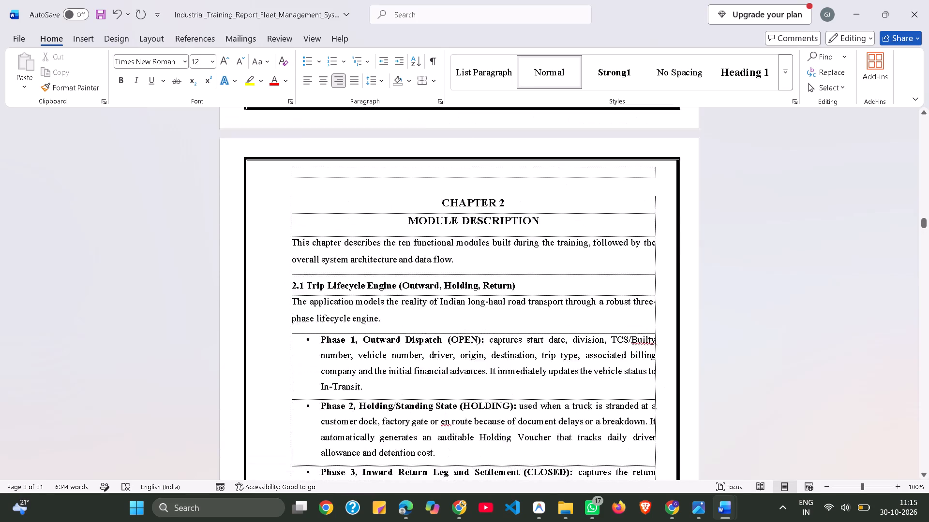
scroll(616, 368, "down", 6)
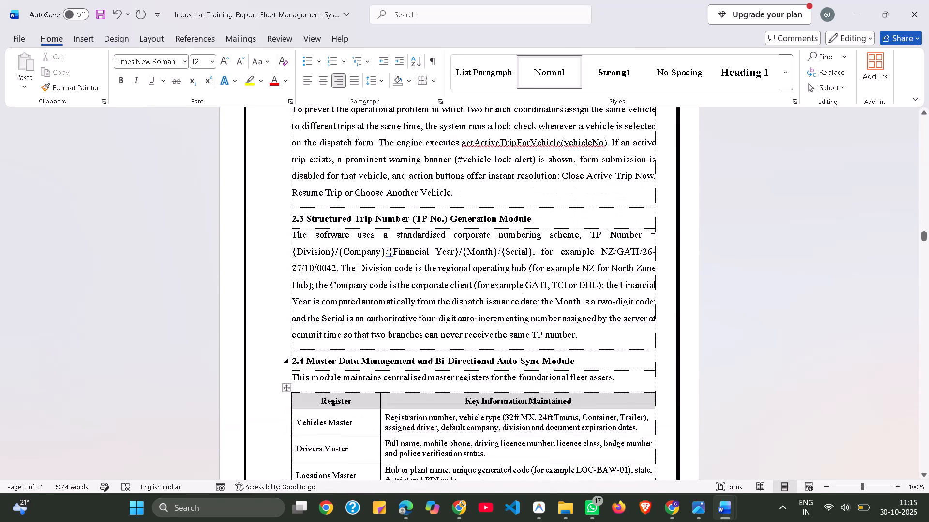
scroll(616, 368, "down", 4)
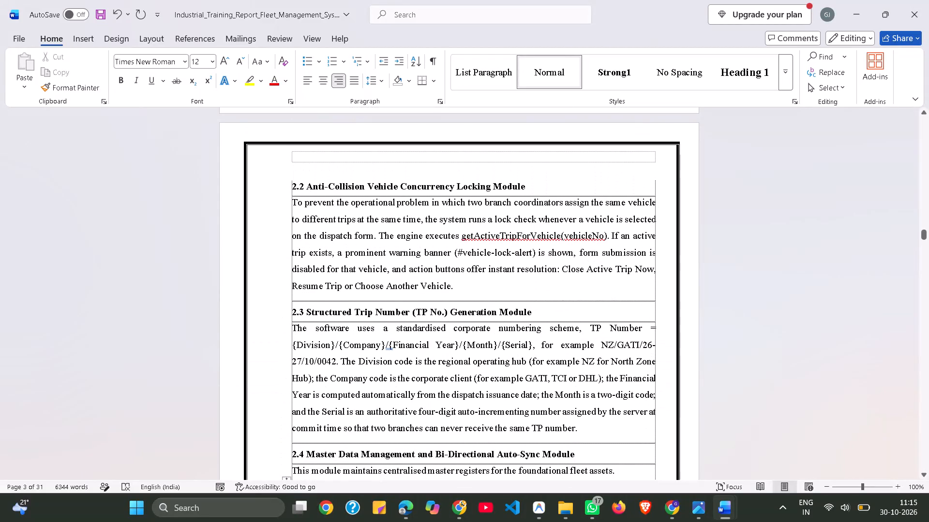
scroll(616, 368, "down", 6)
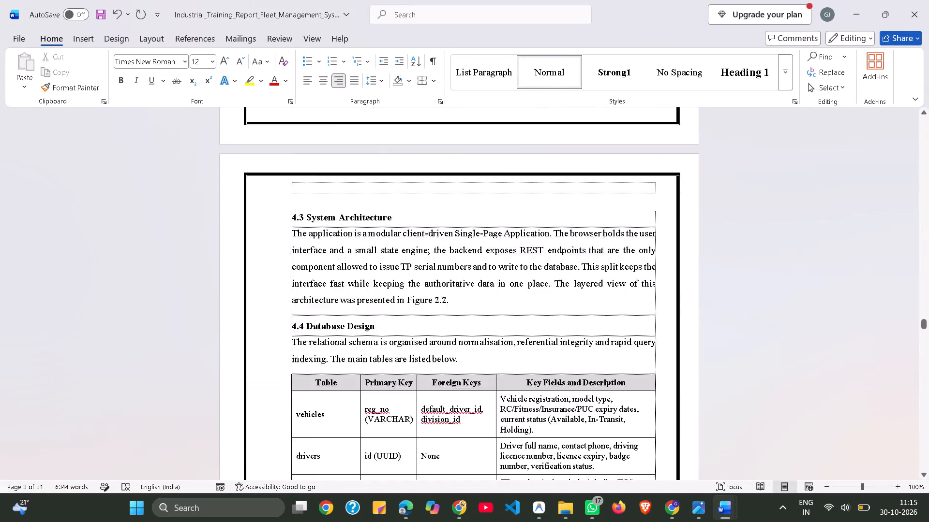
scroll(616, 368, "down", 12)
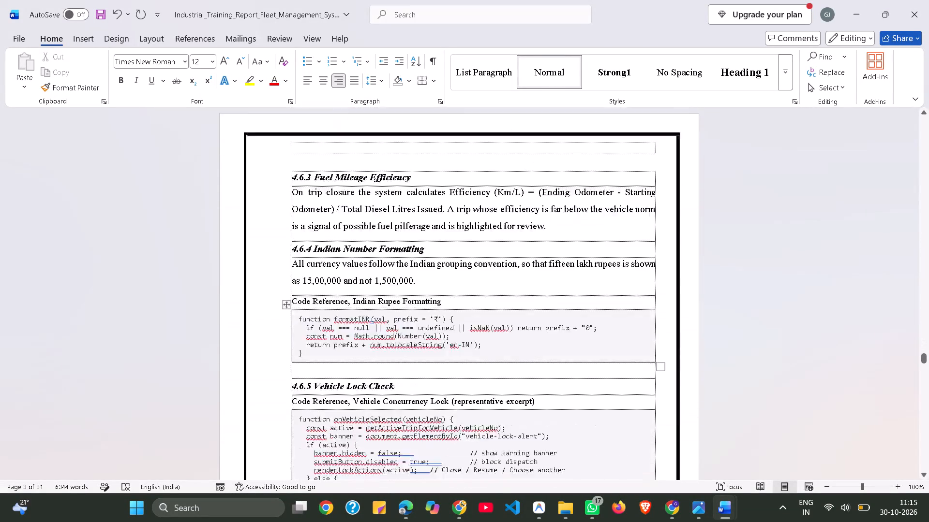
scroll(616, 368, "down", 4)
scroll(616, 368, "up", 5)
scroll(616, 368, "right", 1)
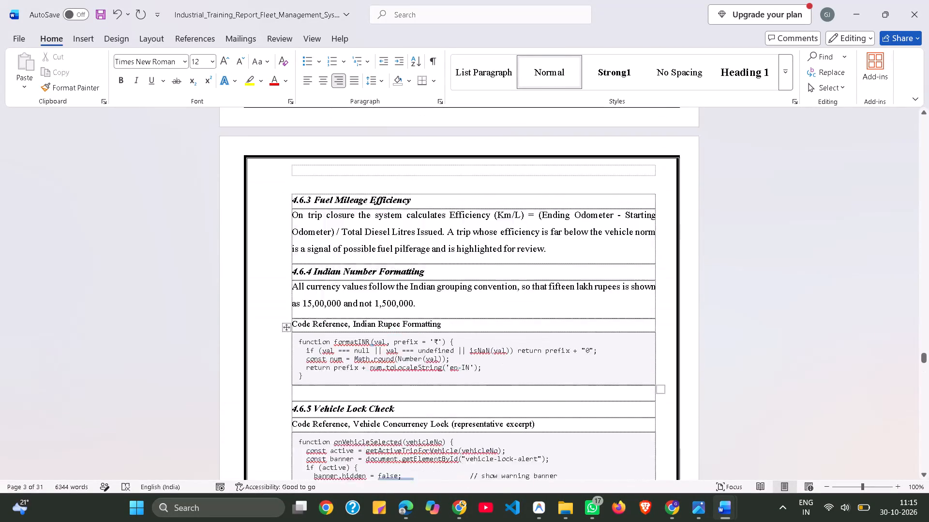
scroll(616, 368, "right", 1)
scroll(616, 368, "down", 1)
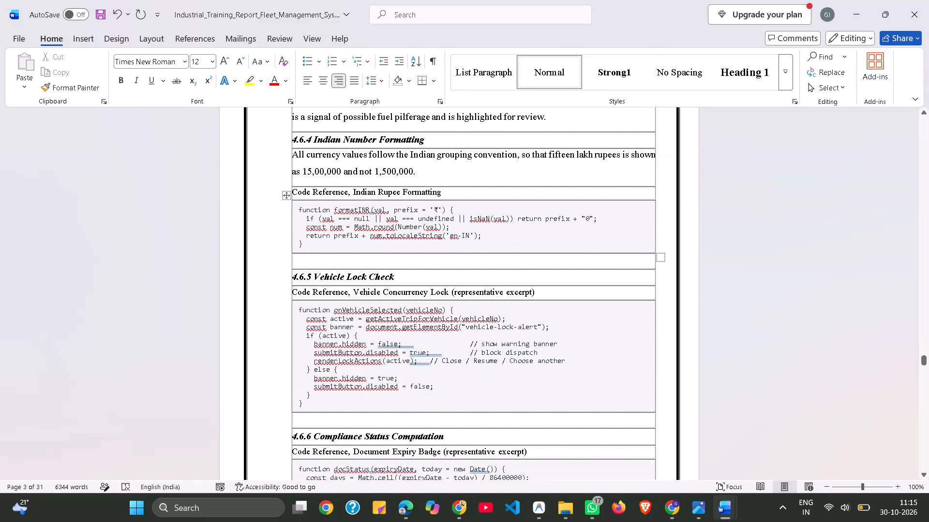
scroll(616, 368, "down", 19)
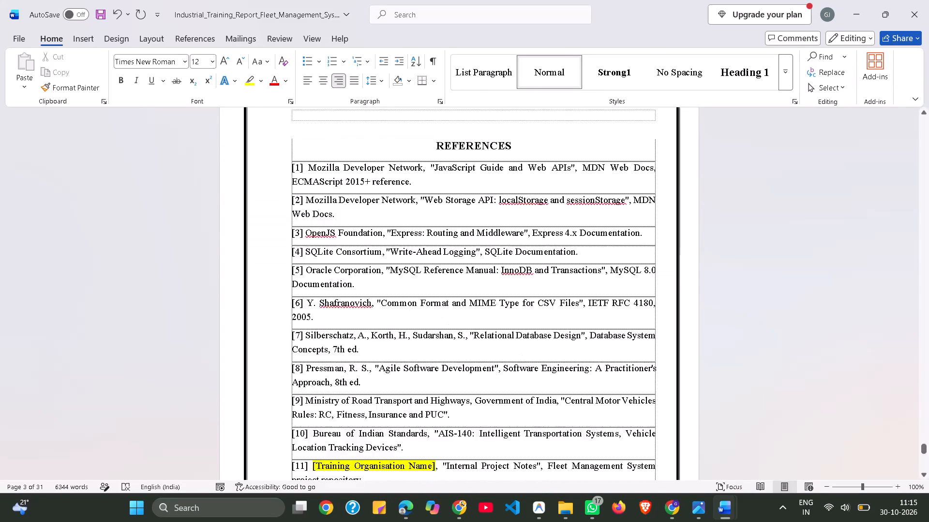
scroll(616, 368, "up", 2)
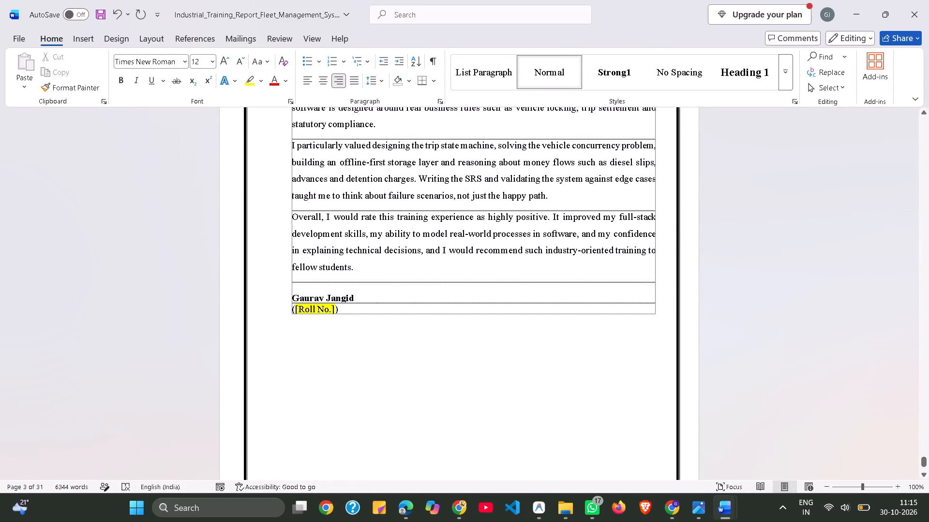
Replace the [Roll No.] placeholder below the student's name on the report's last page with the student's roll number, keeping the parentheses.
left_click(333, 309)
key("Right")
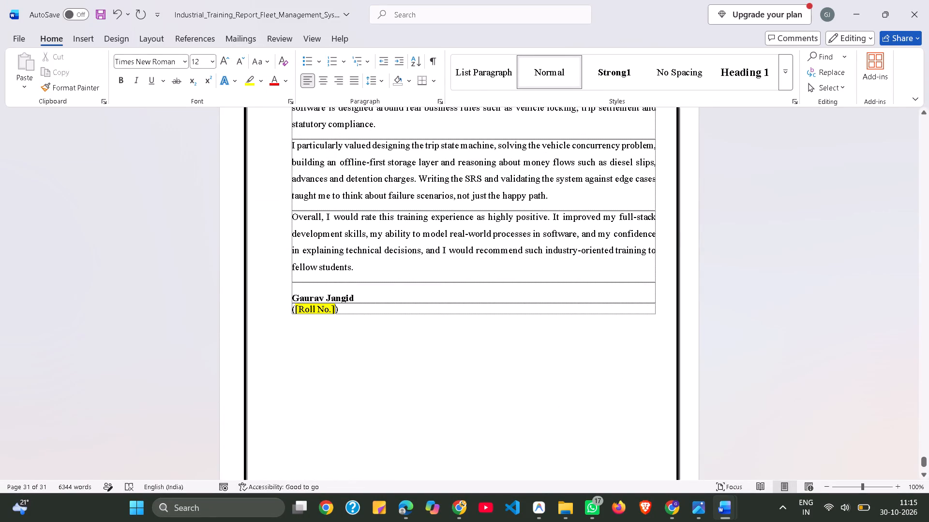
key("BackSpace")
key("BackSpace")
key("BackSpace")
key("BackSpace")
key("BackSpace")
key("BackSpace")
key("BackSpace")
key("BackSpace")
key("BackSpace")
key("BackSpace")
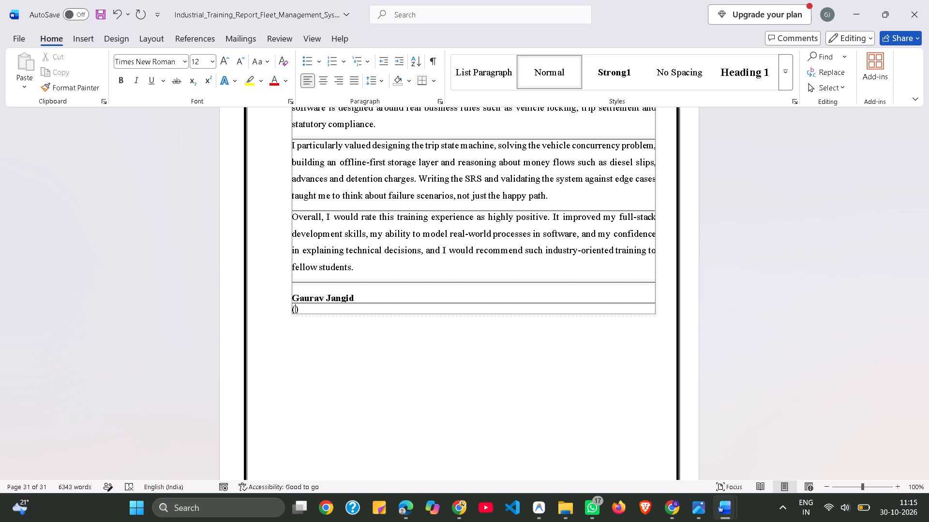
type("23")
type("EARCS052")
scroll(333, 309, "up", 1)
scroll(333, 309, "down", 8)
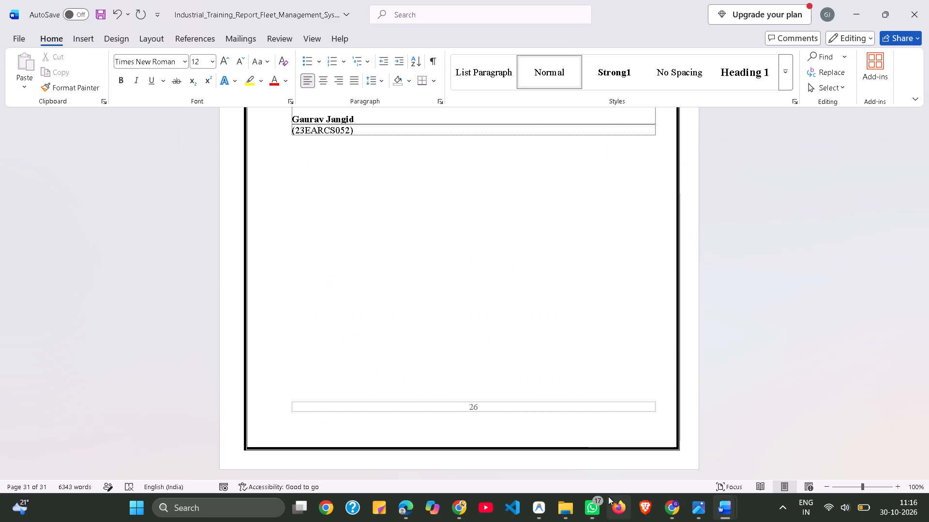
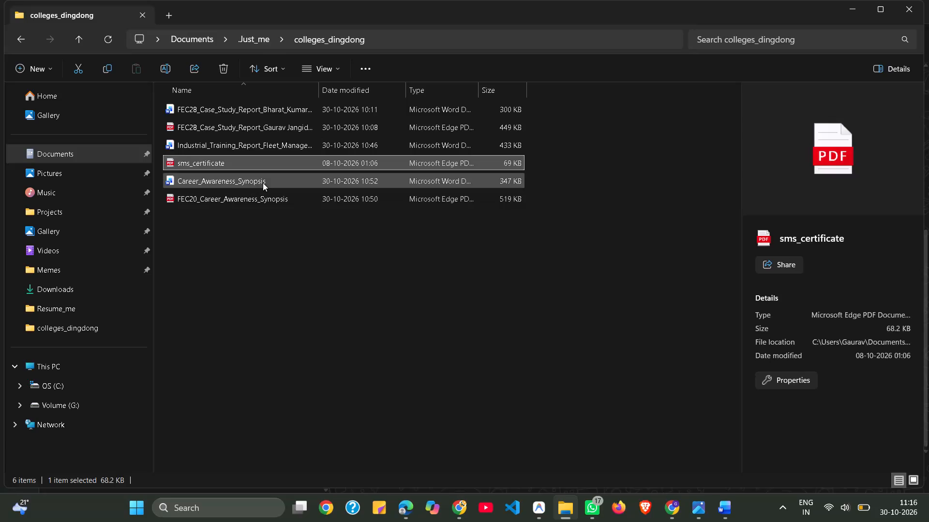
Take the Career_Awareness_Synopsis Word document from the colleges_dingdong folder over to WhatsApp for sharing.
left_click(263, 183)
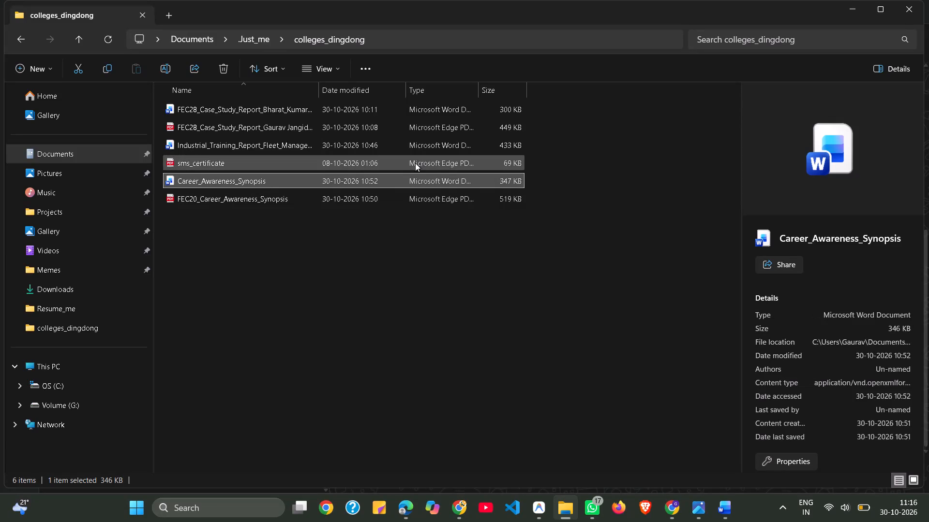
left_click(429, 176)
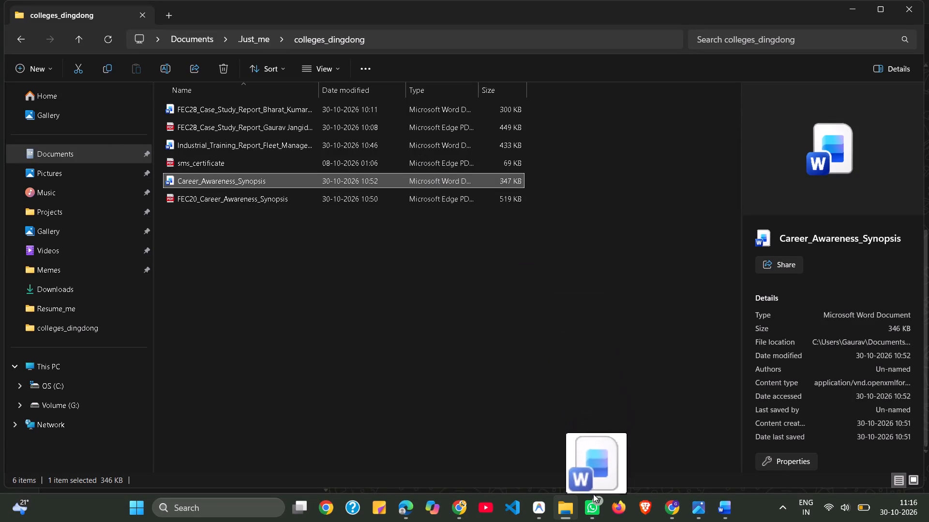
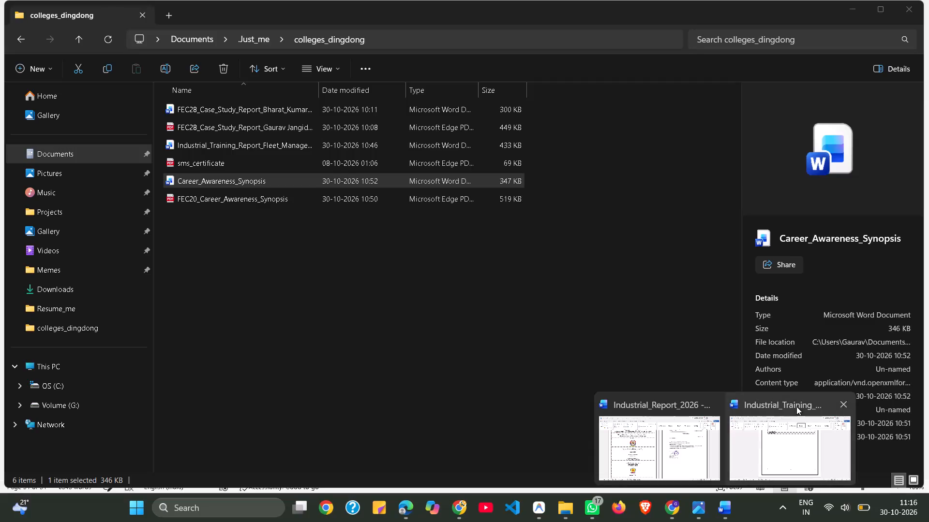
Switch to the fleet management training report in Word and replace the highlighted organisation placeholder in reference [11] with "Shoot My Site".
left_click(796, 406)
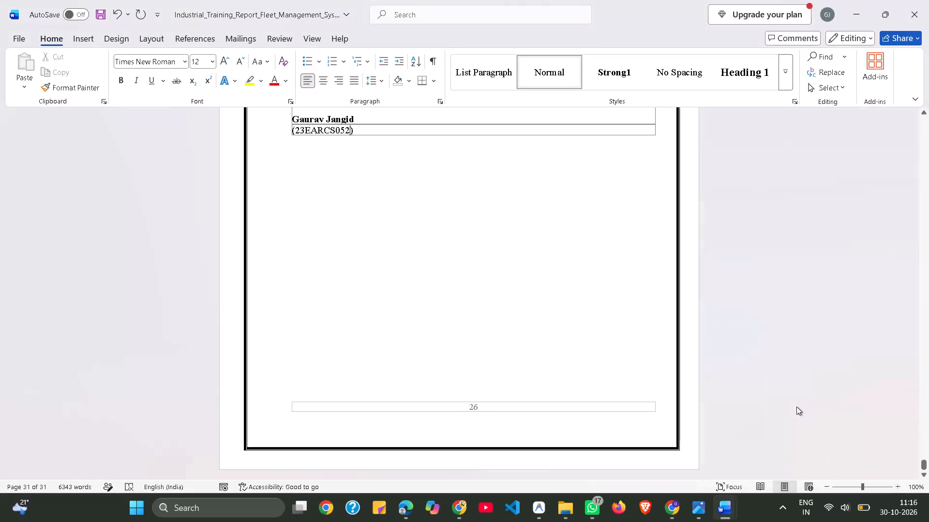
scroll(575, 322, "up", 18)
scroll(575, 322, "up", 10)
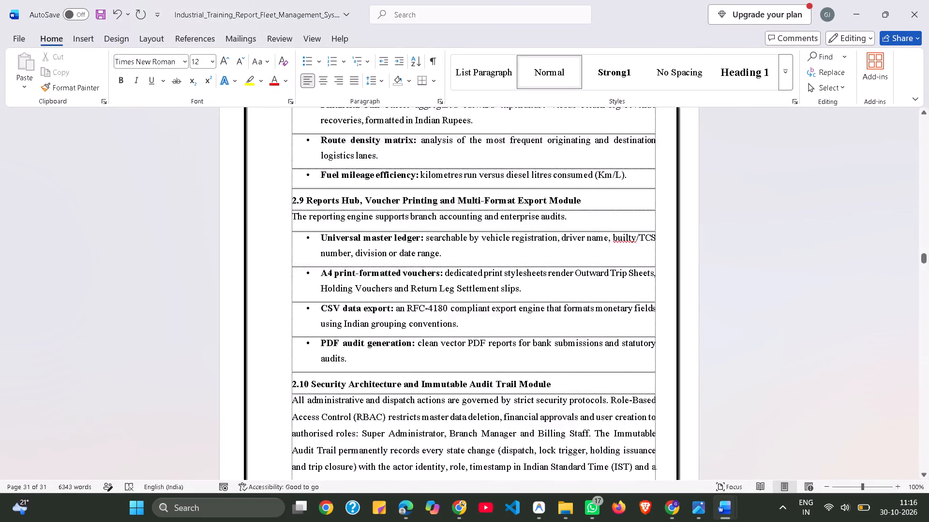
scroll(575, 322, "down", 8)
scroll(575, 322, "down", 16)
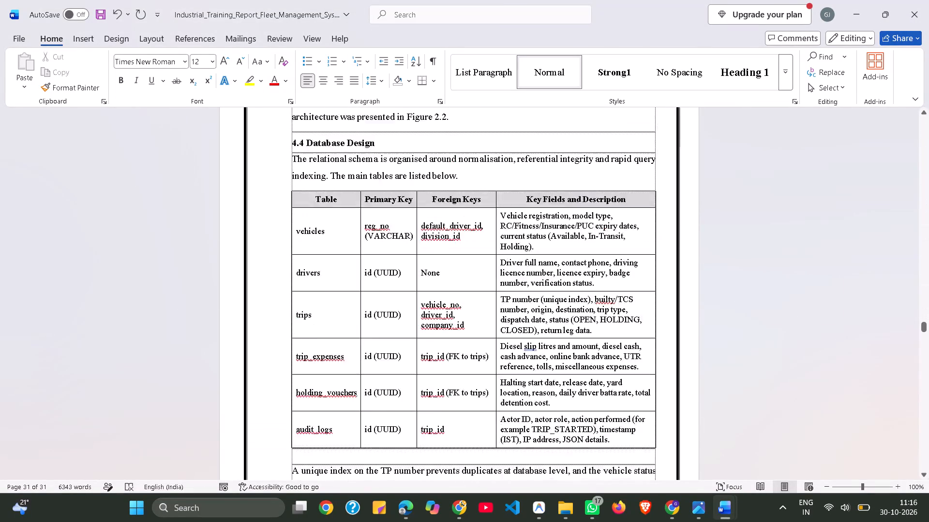
scroll(575, 322, "down", 12)
scroll(575, 322, "down", 11)
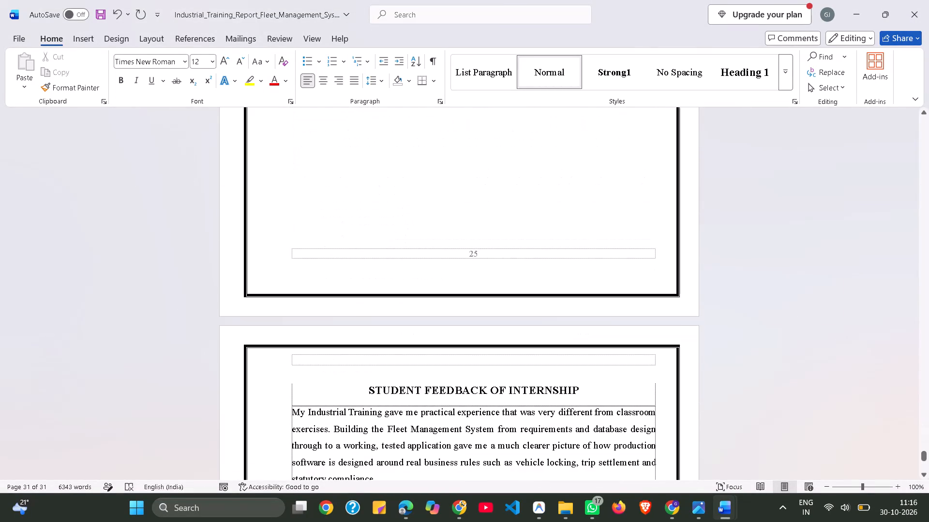
scroll(575, 322, "down", 2)
scroll(575, 322, "up", 5)
scroll(575, 322, "down", 1)
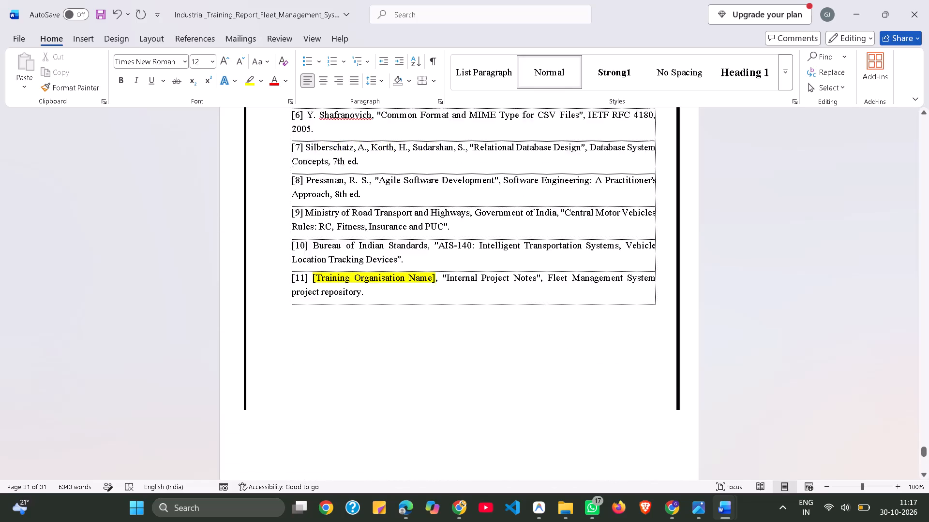
scroll(575, 322, "up", 2)
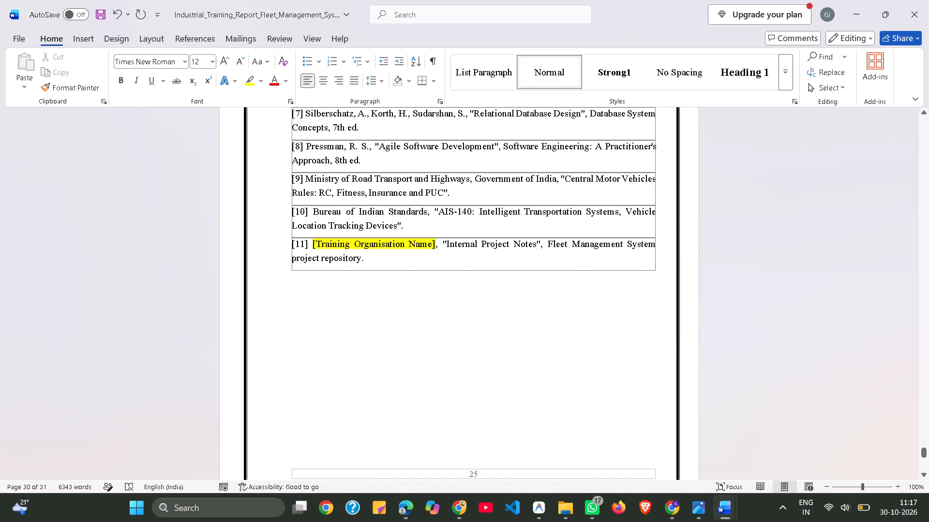
left_click_drag(434, 243, 318, 245)
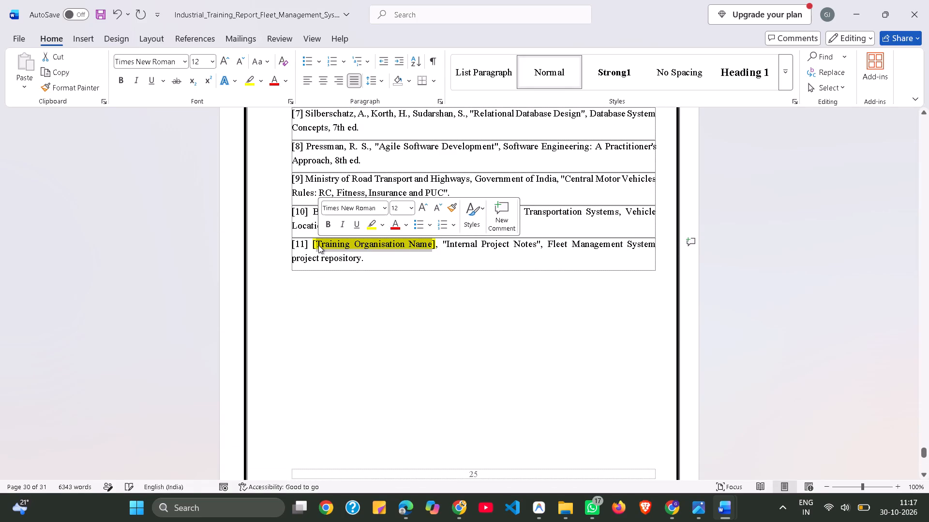
key("BackSpace")
key("Right")
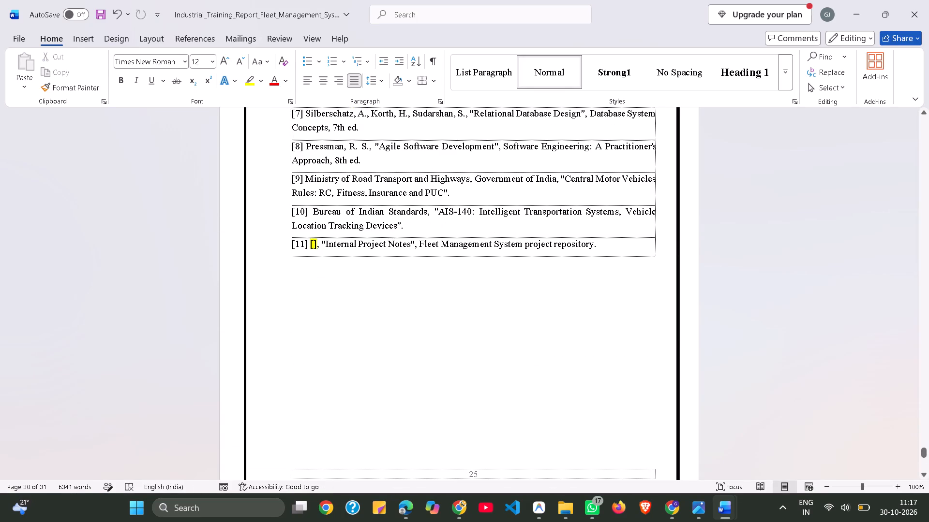
key("BackSpace")
key("BackSpace")
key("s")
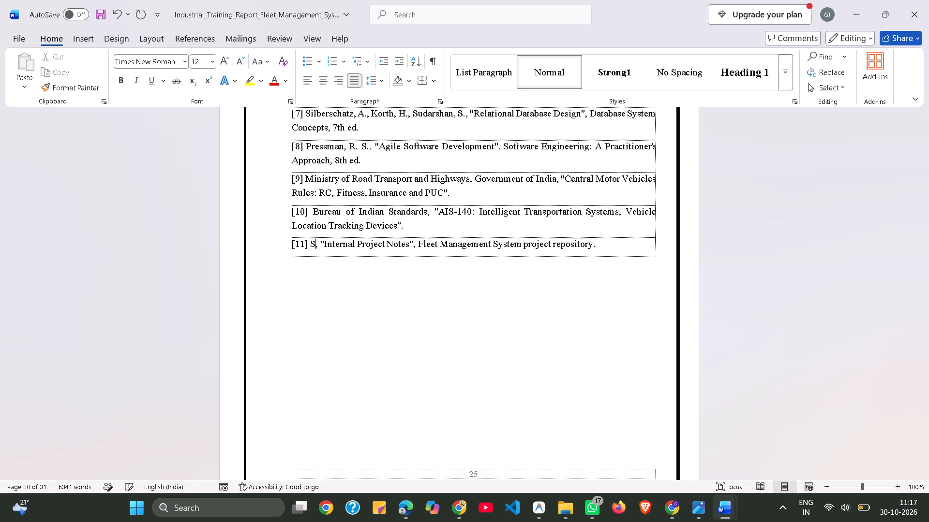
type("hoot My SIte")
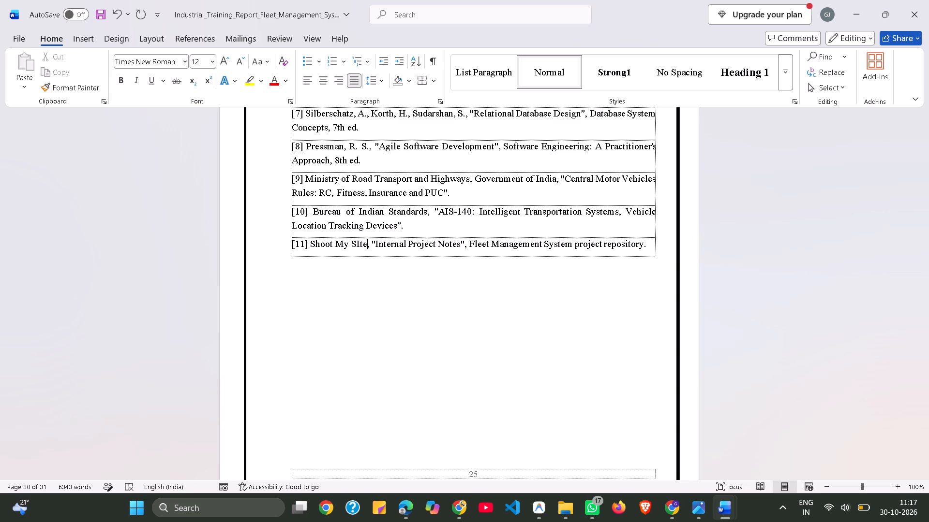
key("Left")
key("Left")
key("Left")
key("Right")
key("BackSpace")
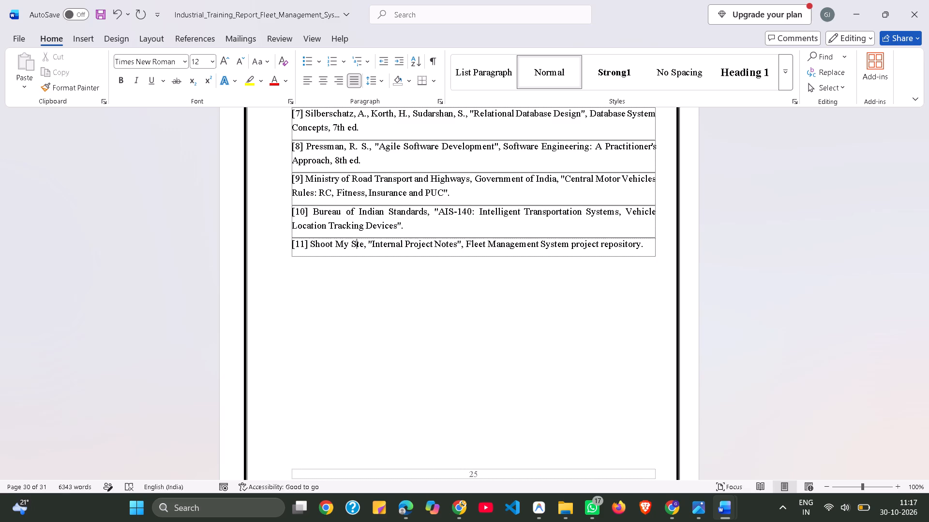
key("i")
Replace the highlighted organisation placeholder in Chapter 1's heading "1.1 About the Organisation" with "Shoot My Site".
scroll(318, 246, "up", 2)
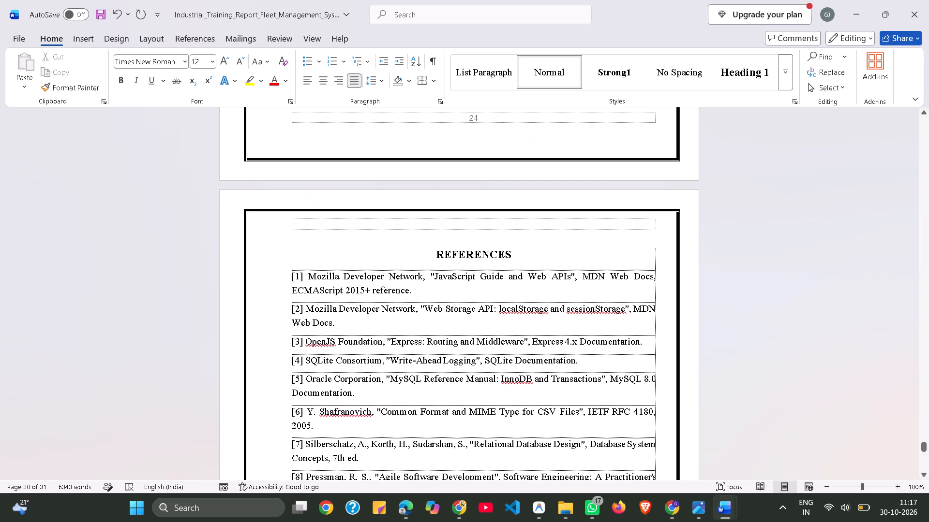
scroll(318, 246, "up", 1)
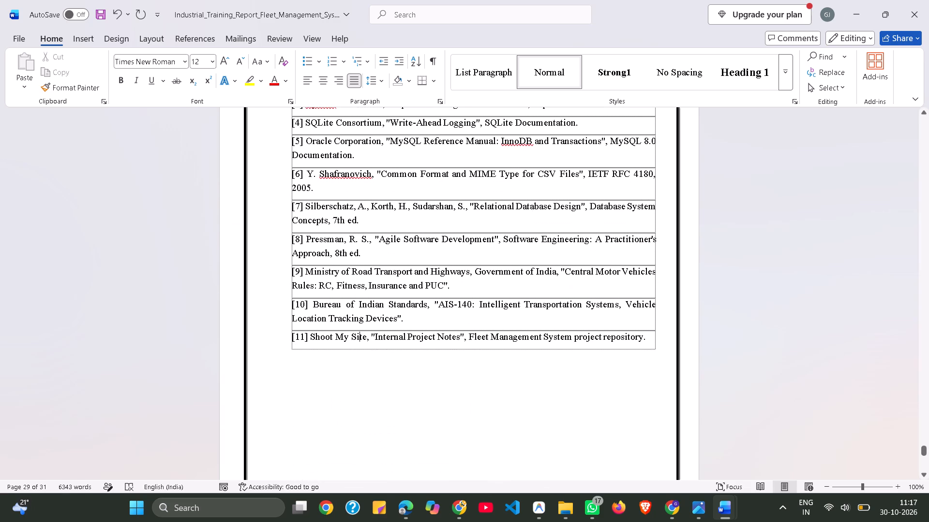
scroll(318, 246, "up", 1)
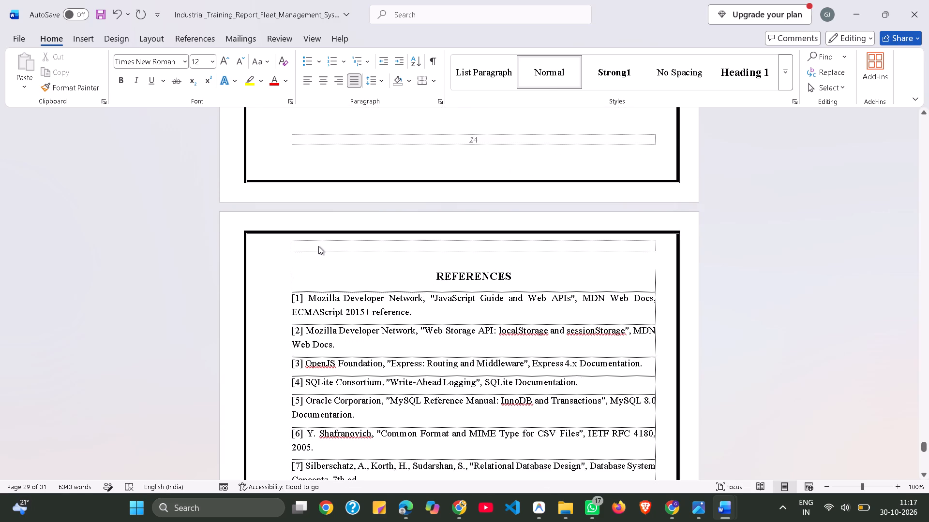
scroll(318, 246, "up", 7)
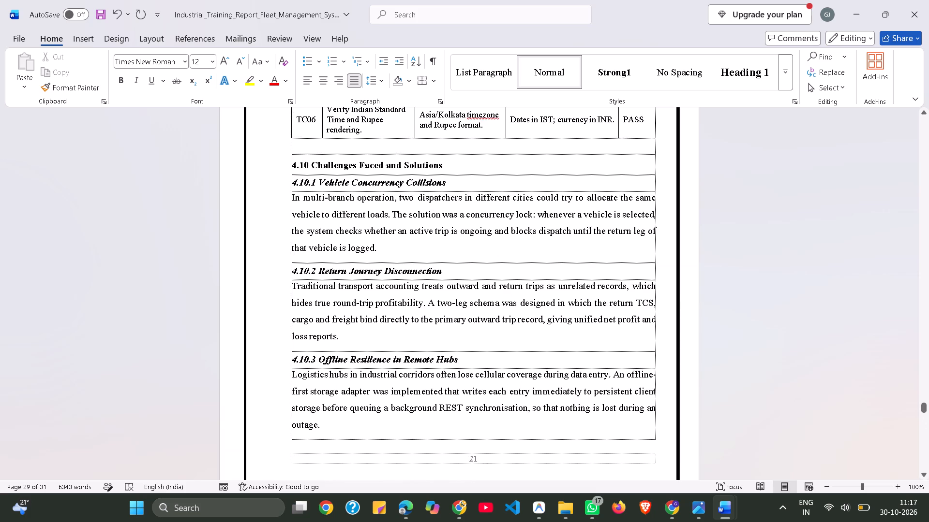
scroll(318, 246, "up", 11)
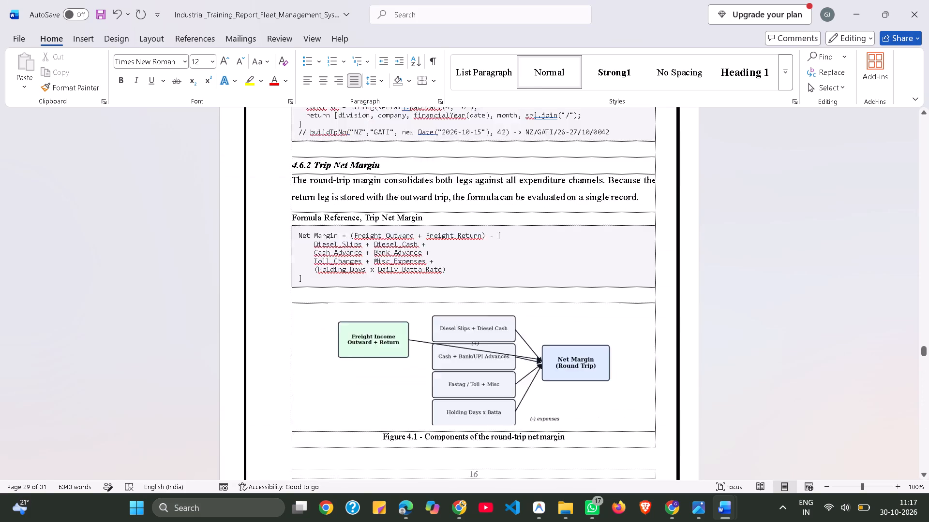
scroll(318, 246, "up", 4)
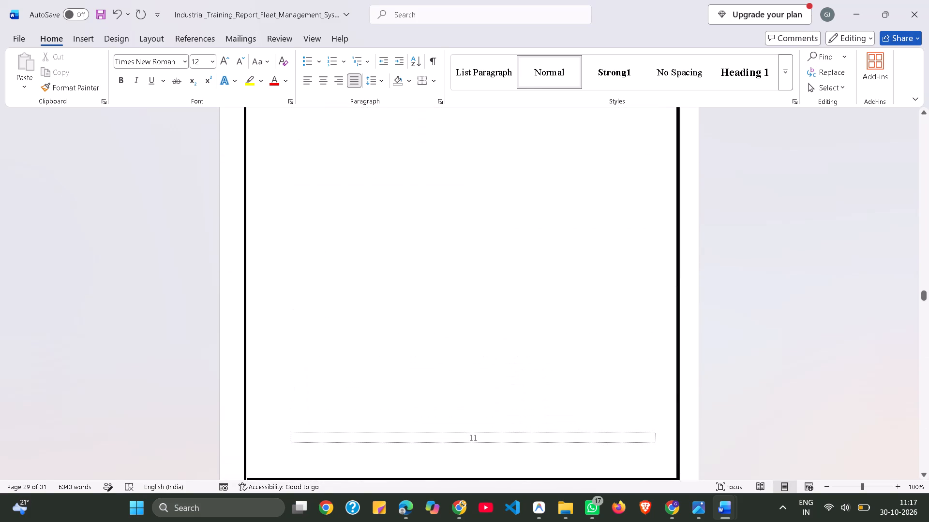
scroll(318, 246, "up", 5)
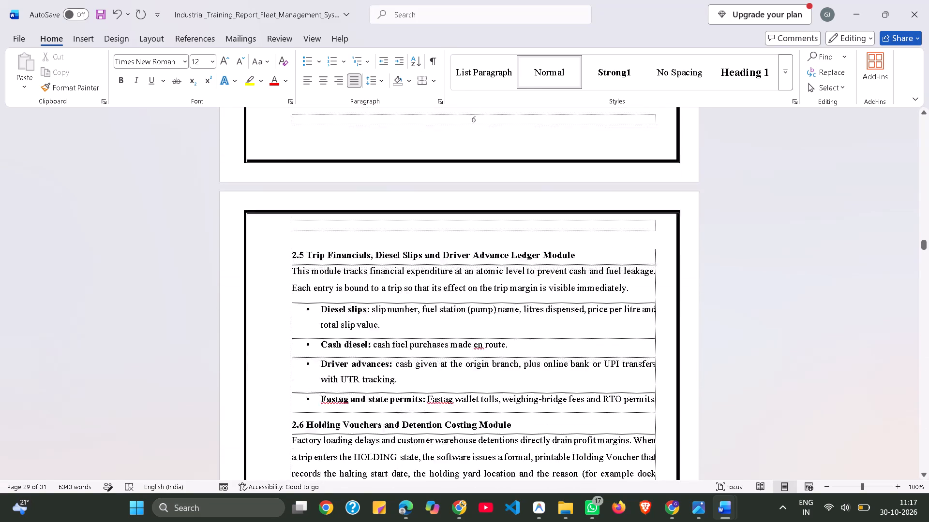
scroll(318, 246, "up", 9)
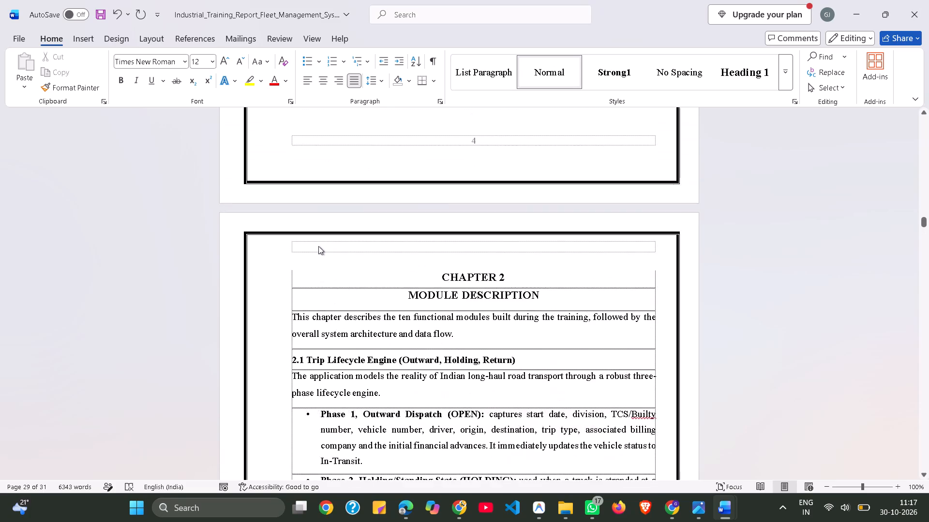
scroll(318, 246, "up", 6)
scroll(318, 246, "down", 2)
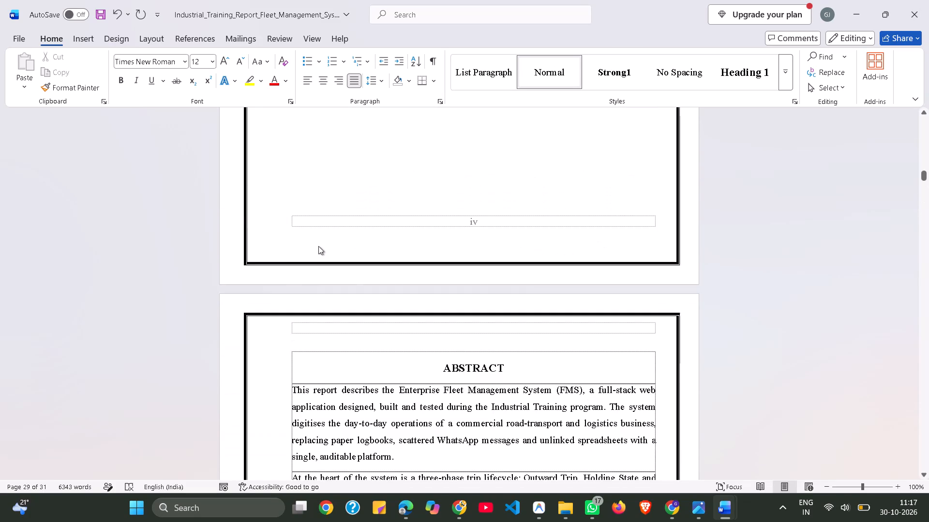
scroll(318, 246, "down", 5)
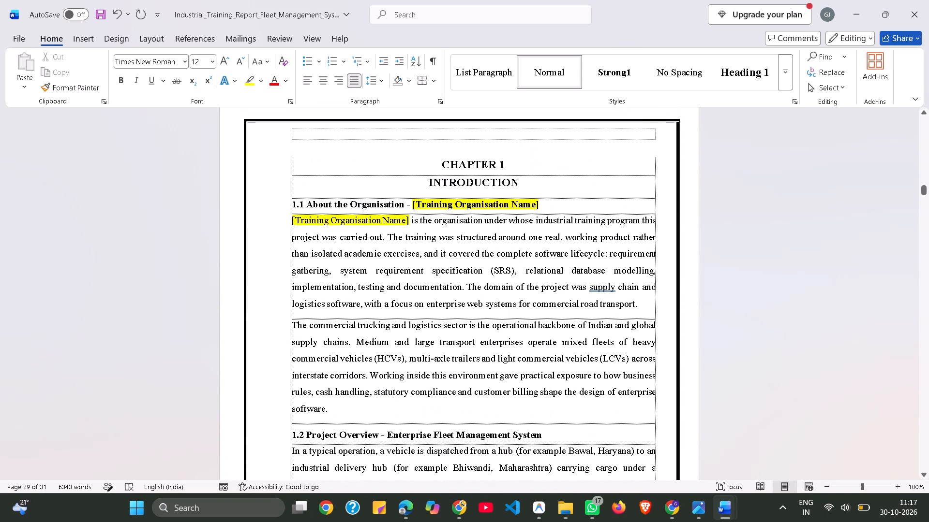
left_click_drag(538, 205, 510, 202)
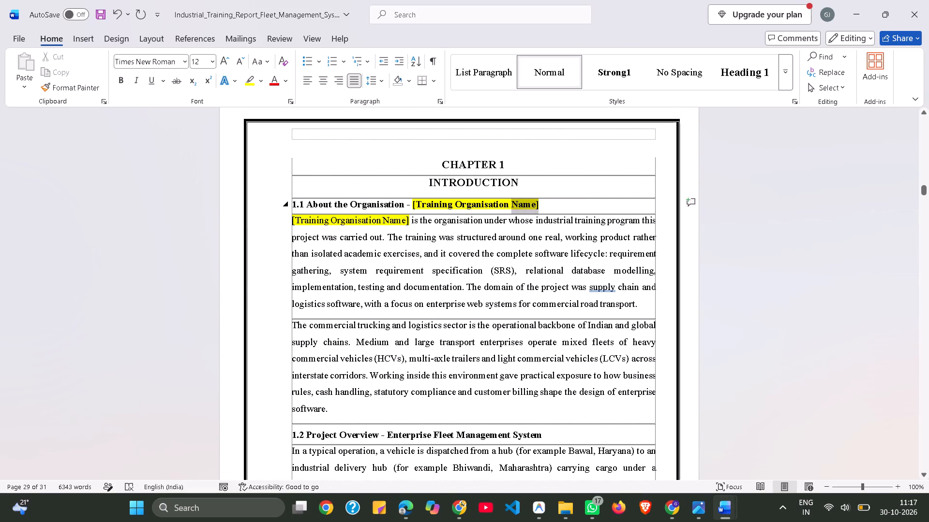
left_click_drag(510, 202, 412, 208)
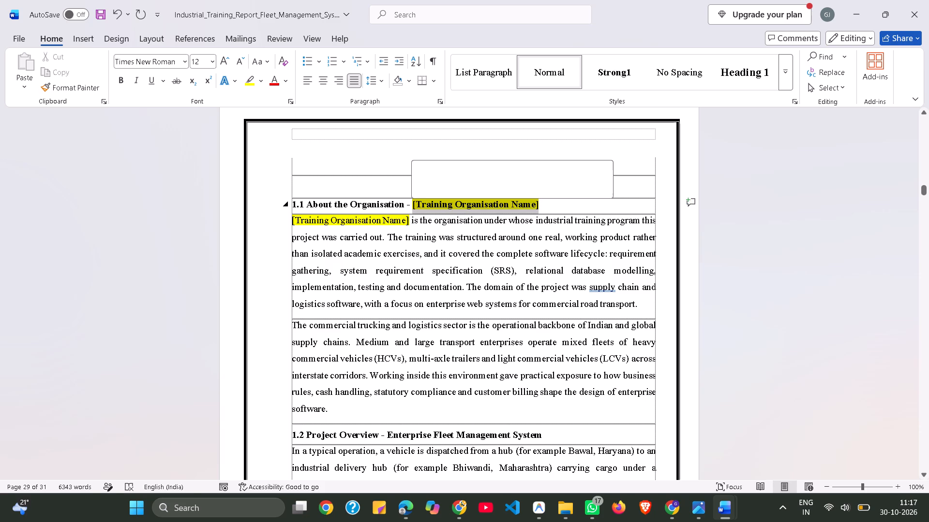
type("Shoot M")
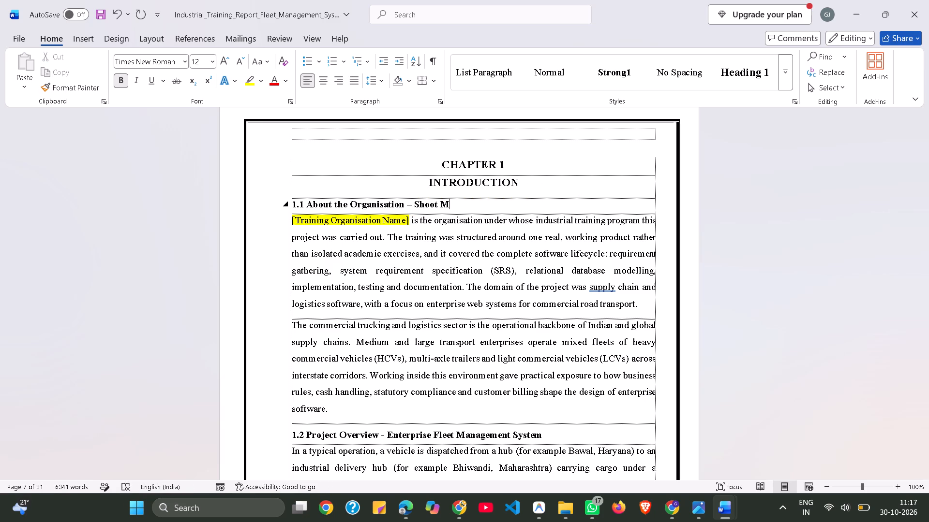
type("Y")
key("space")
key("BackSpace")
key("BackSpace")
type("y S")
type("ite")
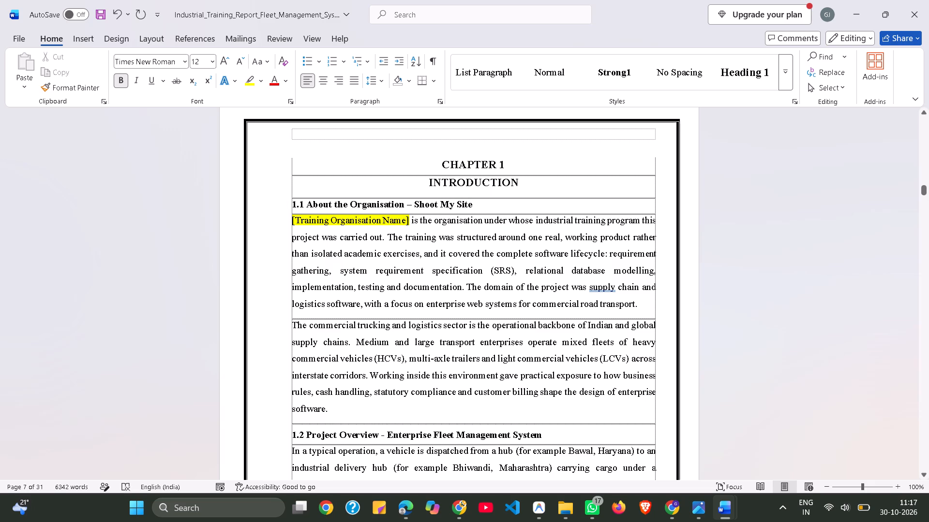
Replace the highlighted organisation placeholder that opens the first paragraph of section 1.1 with "Shoot My Site".
left_click_drag(409, 222, 291, 220)
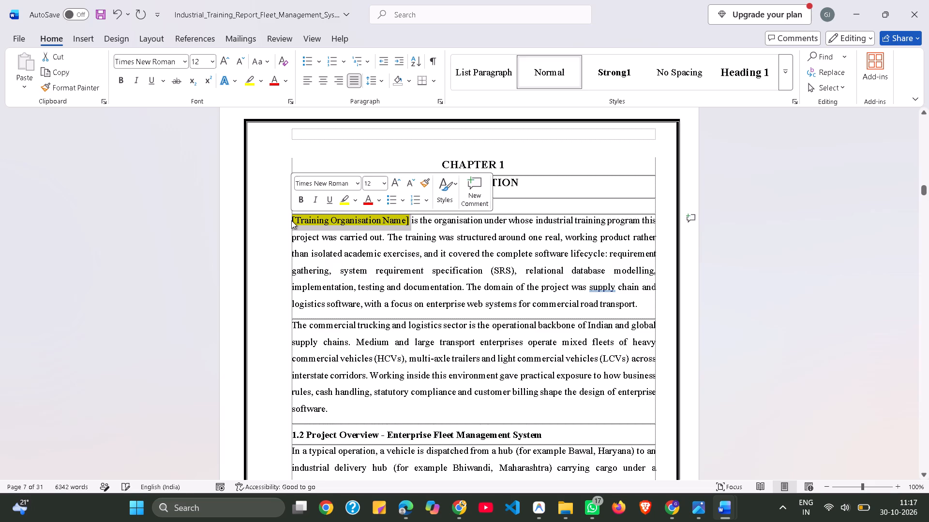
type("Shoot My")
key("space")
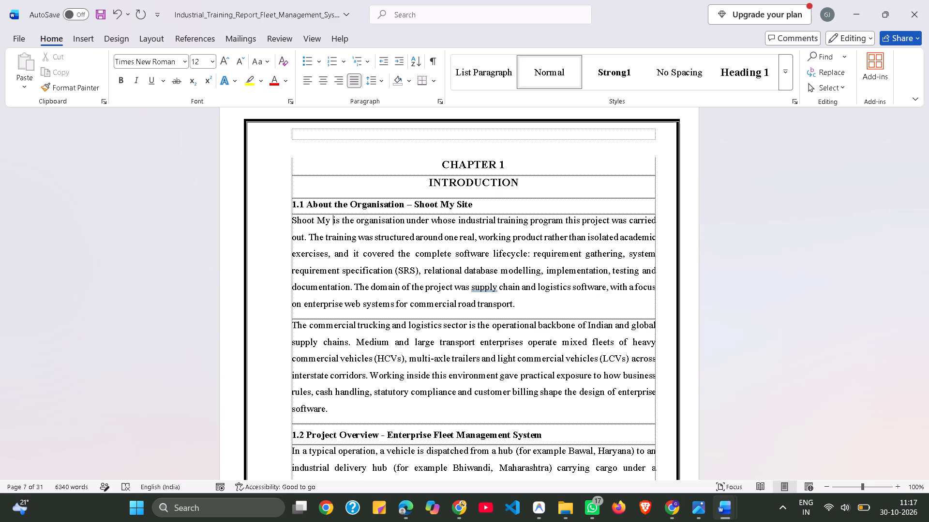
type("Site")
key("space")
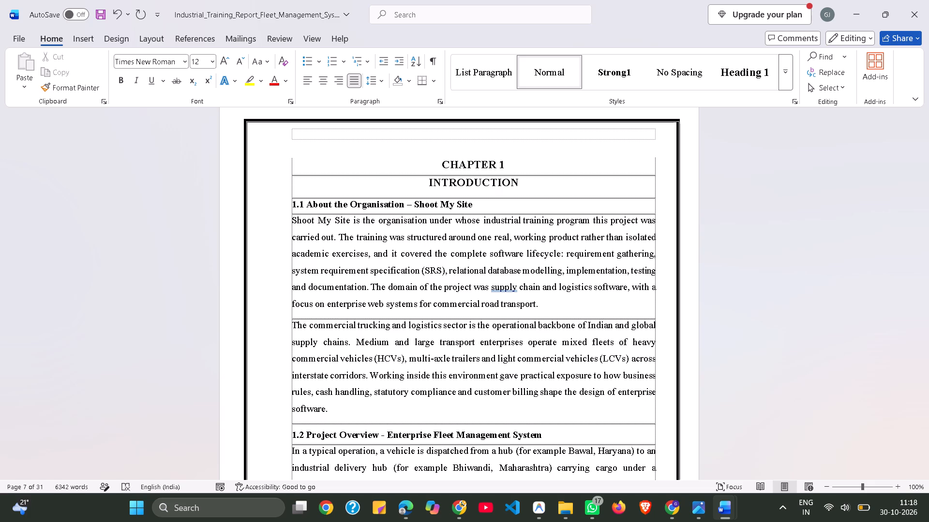
Replace the name under Industrial Training Coordinator in the signature block on page i with the new coordinator's name.
scroll(376, 175, "up", 6)
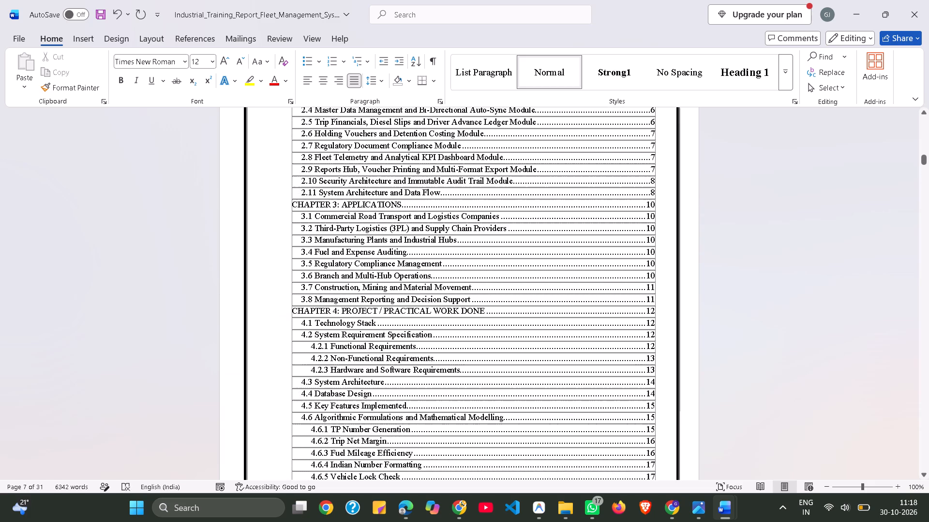
scroll(376, 175, "up", 2)
scroll(376, 175, "down", 4)
scroll(376, 175, "right", 1)
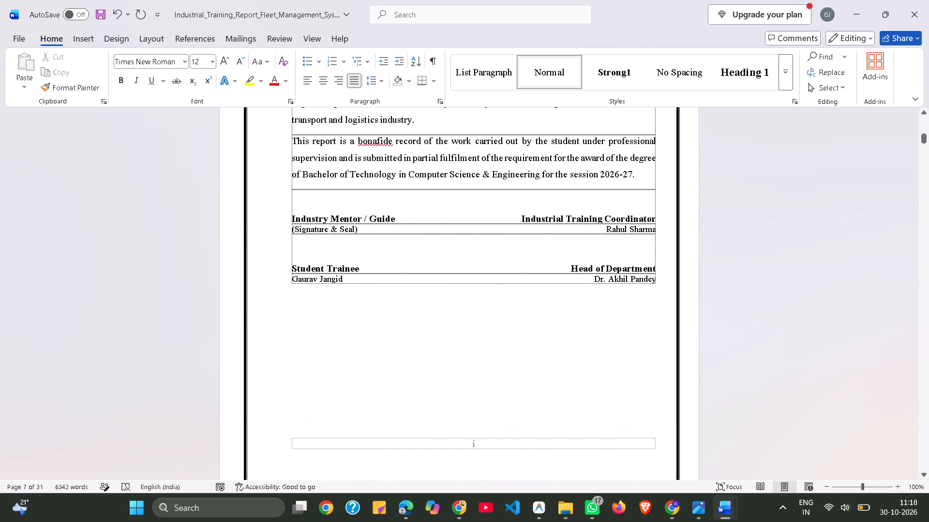
scroll(376, 175, "right", 1)
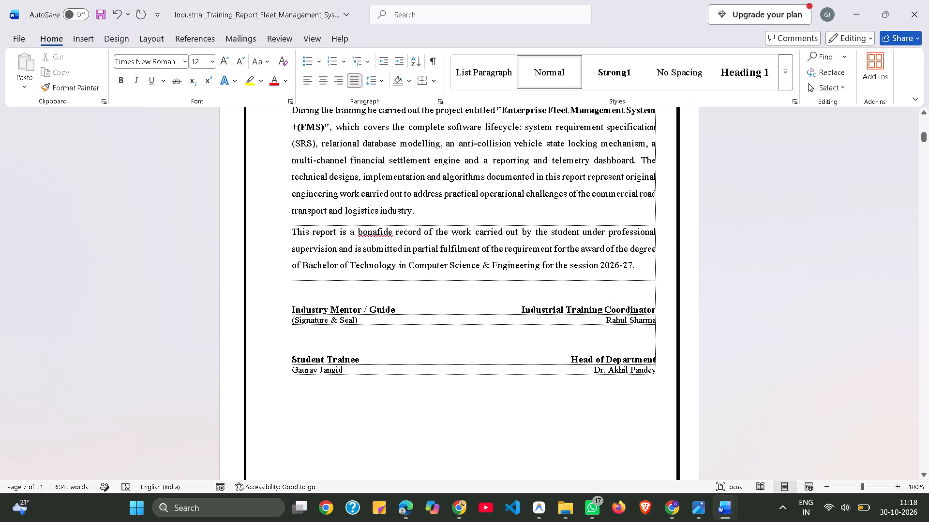
scroll(376, 175, "right", 1)
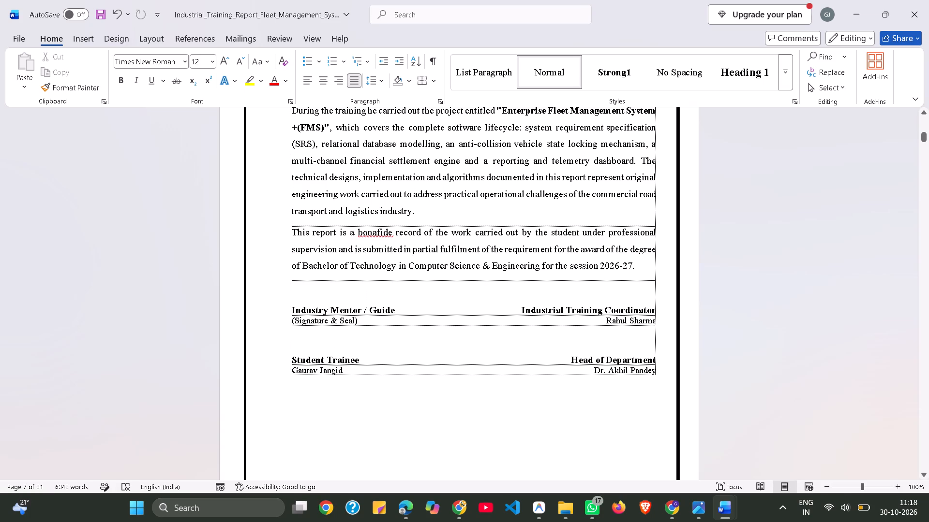
left_click_drag(603, 320, 645, 319)
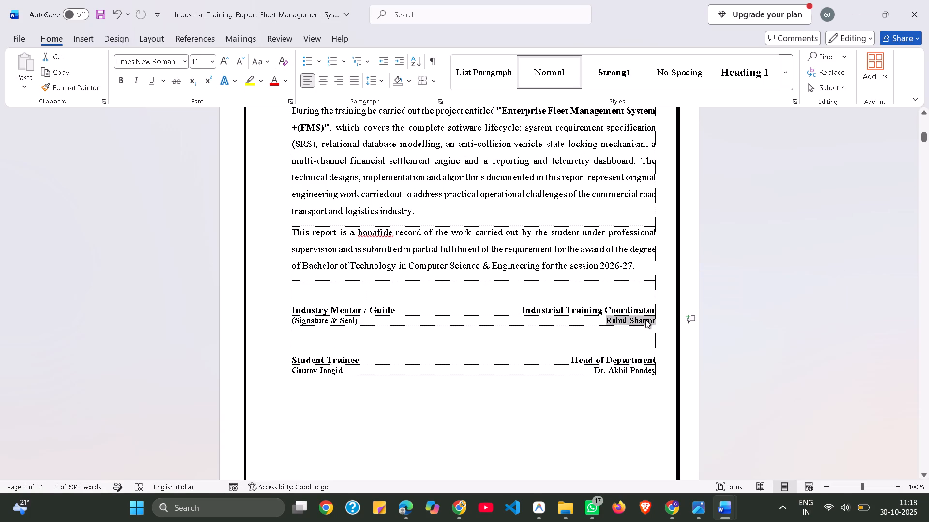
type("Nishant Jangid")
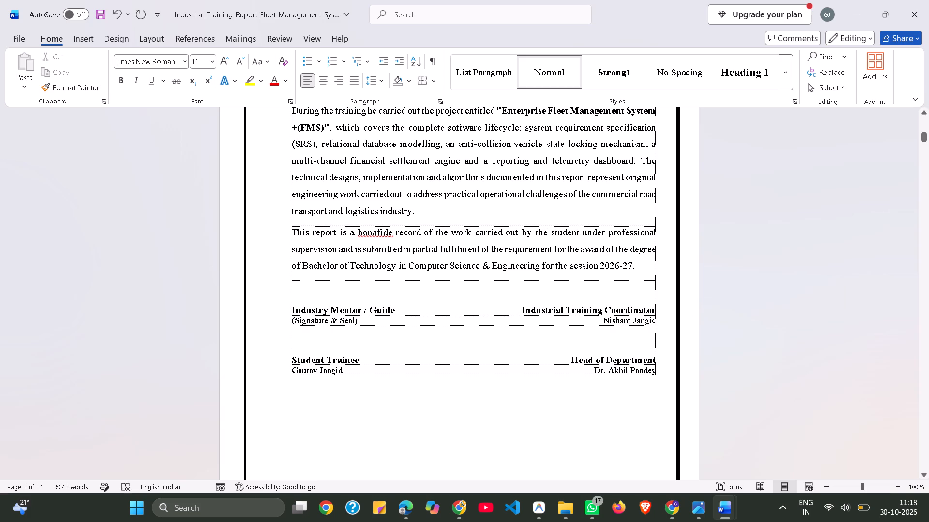
left_click(704, 311)
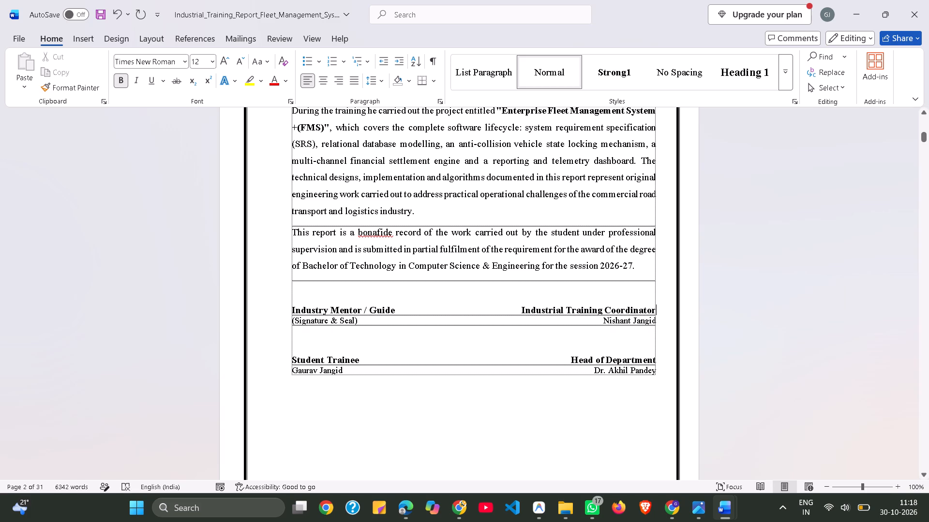
Delete the surname from the name under Industrial Training Coordinator in the certificate's signature block, leaving only the first name.
left_click(654, 320)
key("BackSpace")
key("BackSpace")
key("BackSpace")
key("BackSpace")
key("BackSpace")
key("BackSpace")
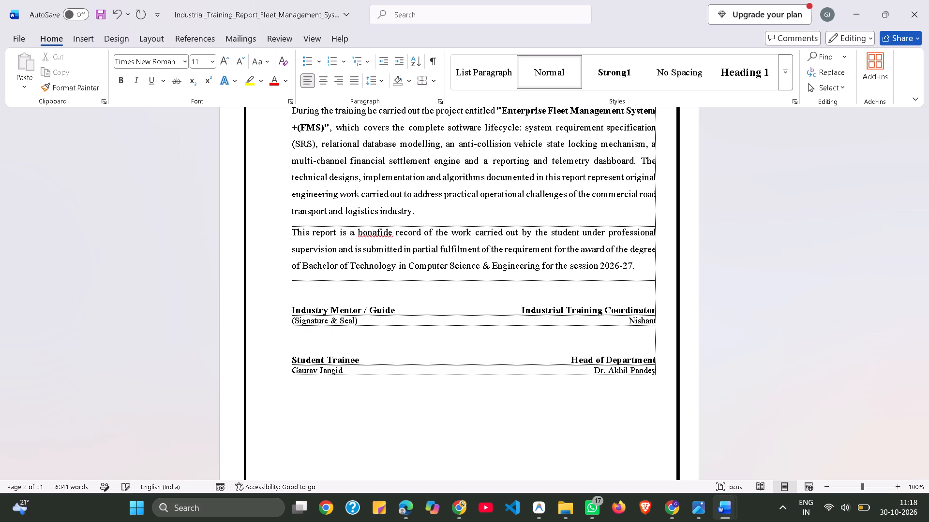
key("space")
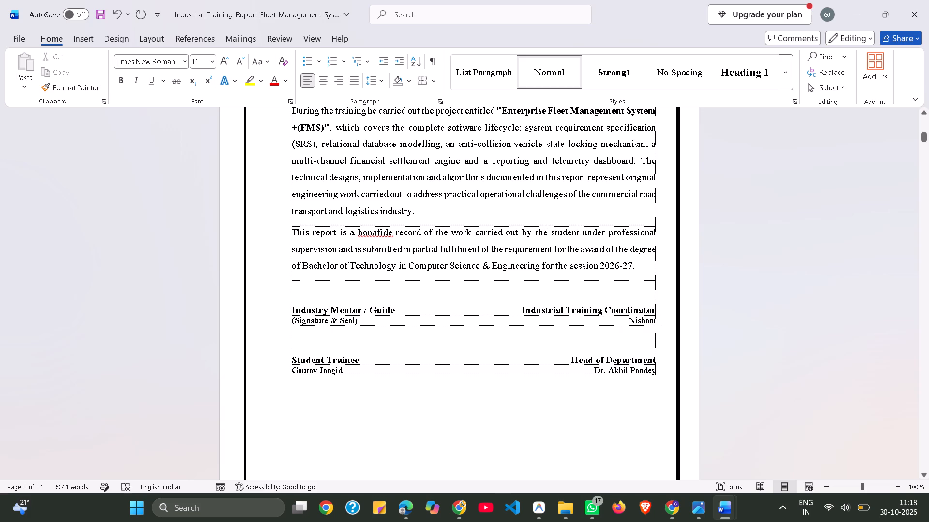
left_click(795, 319)
left_click(493, 408)
Replace the name above Industrial Training Coordinator on the cover page with the new coordinator's full name, capitalising the surname.
scroll(494, 306, "up", 1)
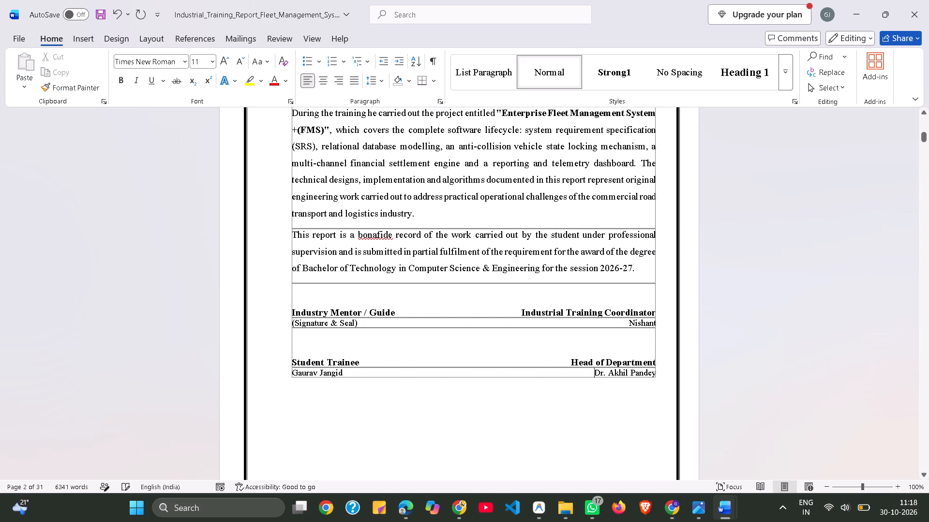
scroll(494, 306, "up", 2)
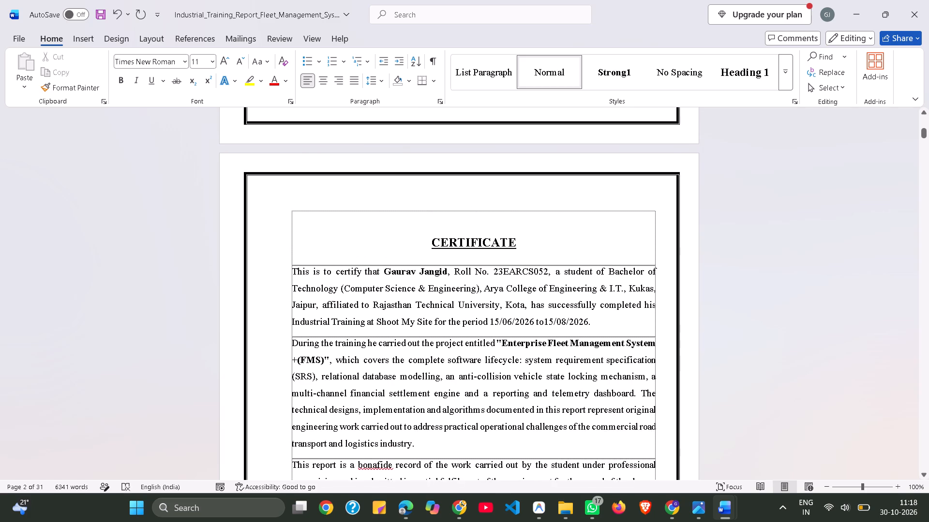
scroll(494, 306, "up", 1)
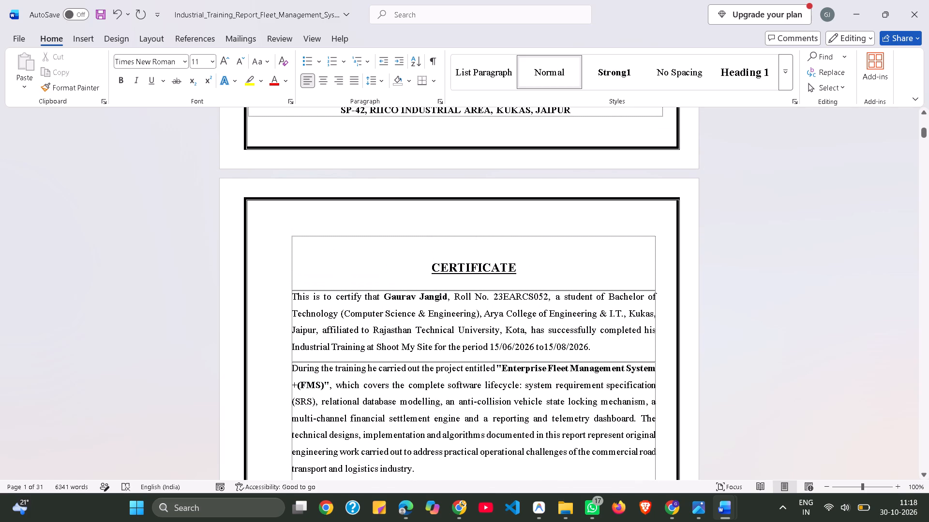
scroll(494, 306, "up", 4)
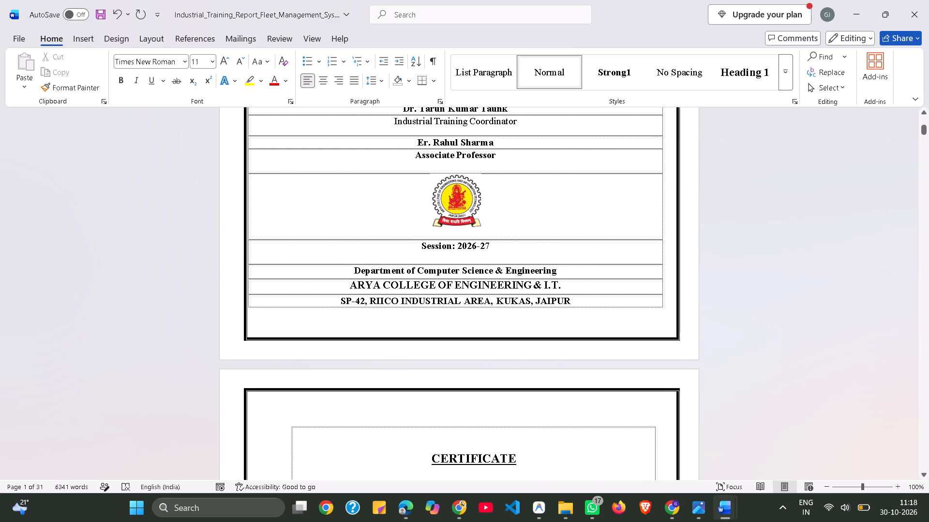
scroll(494, 306, "up", 2)
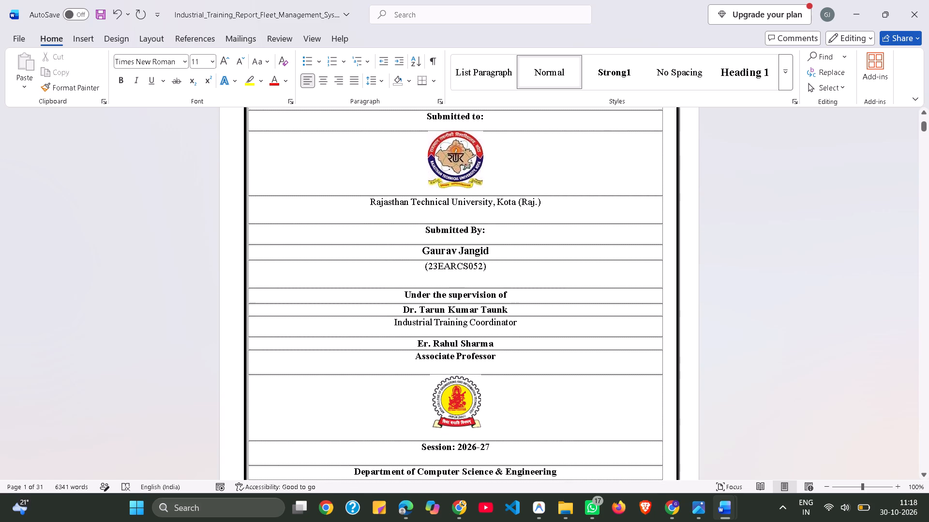
scroll(494, 306, "up", 2)
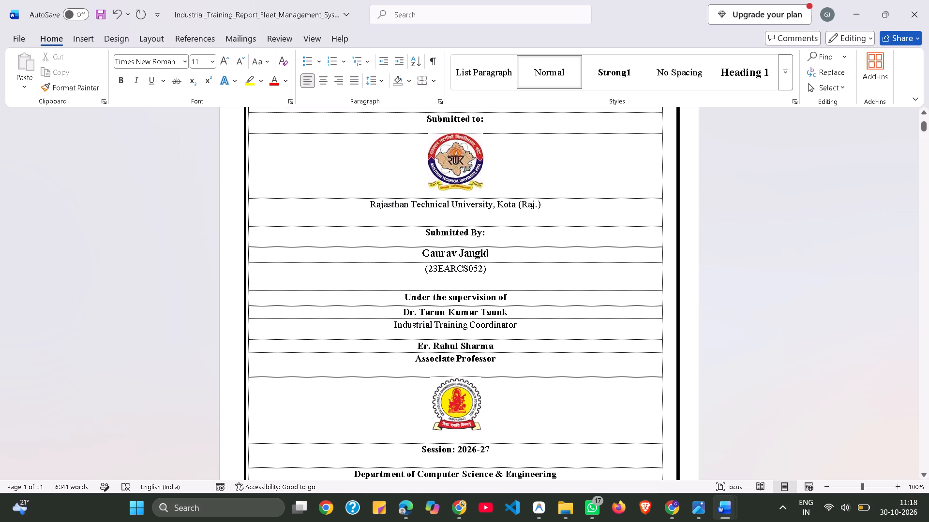
scroll(494, 306, "up", 2)
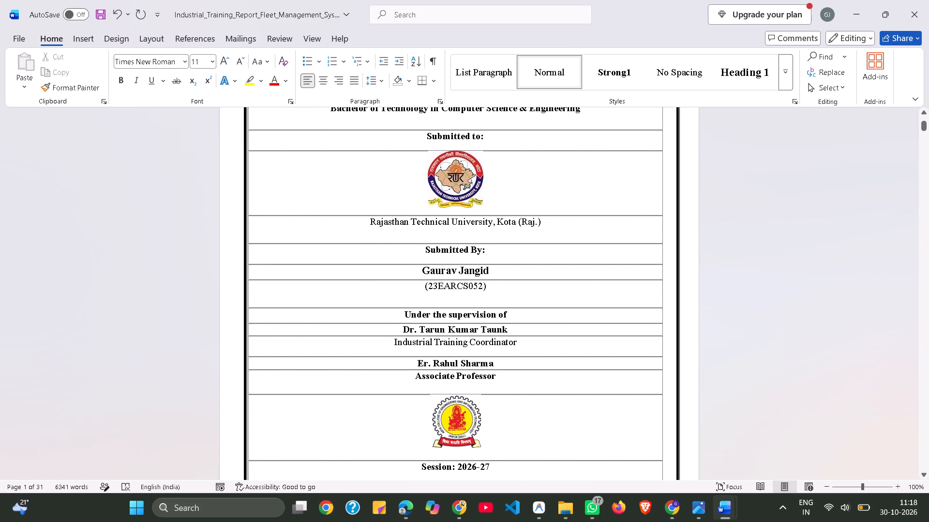
scroll(494, 306, "up", 1)
left_click_drag(512, 331, 464, 328)
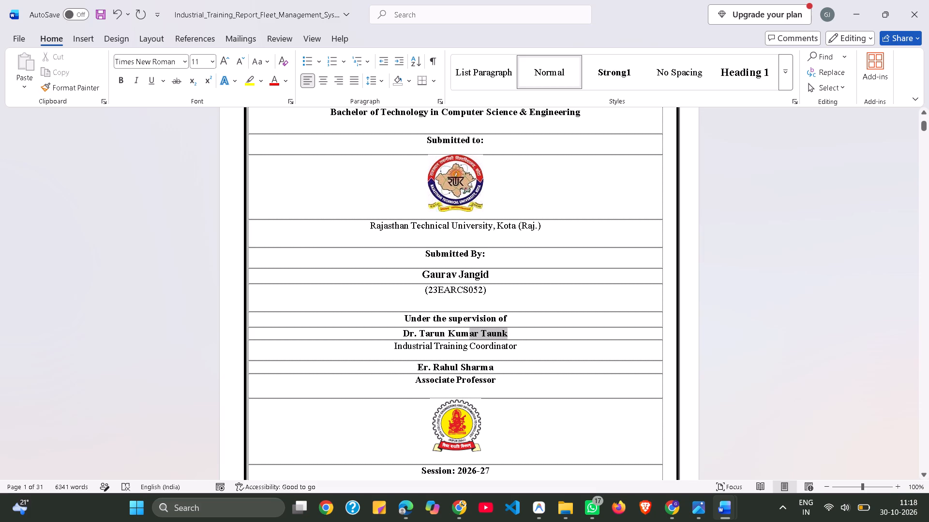
left_click_drag(464, 328, 400, 333)
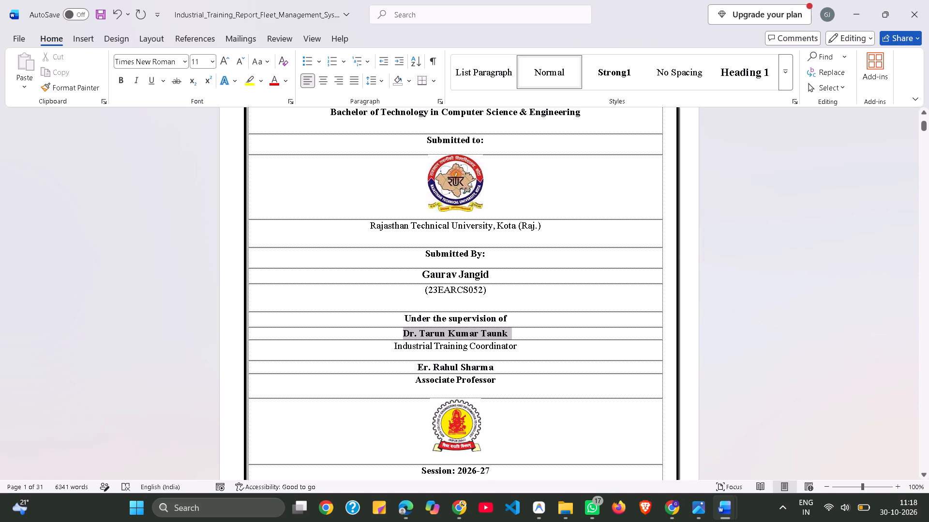
left_click_drag(400, 333, 401, 334)
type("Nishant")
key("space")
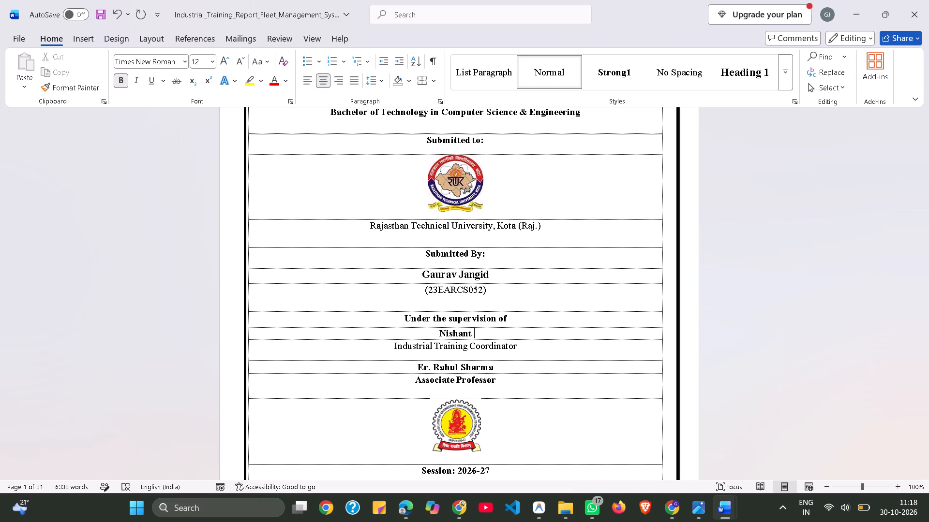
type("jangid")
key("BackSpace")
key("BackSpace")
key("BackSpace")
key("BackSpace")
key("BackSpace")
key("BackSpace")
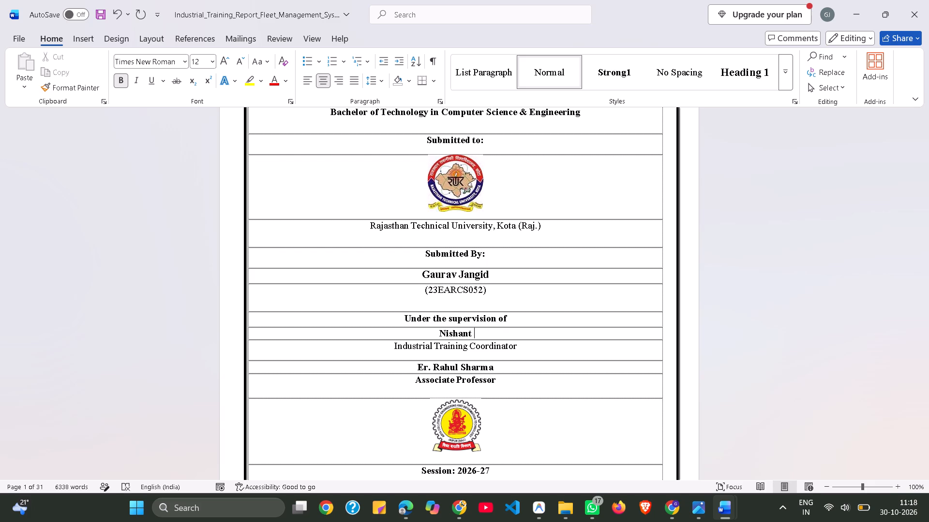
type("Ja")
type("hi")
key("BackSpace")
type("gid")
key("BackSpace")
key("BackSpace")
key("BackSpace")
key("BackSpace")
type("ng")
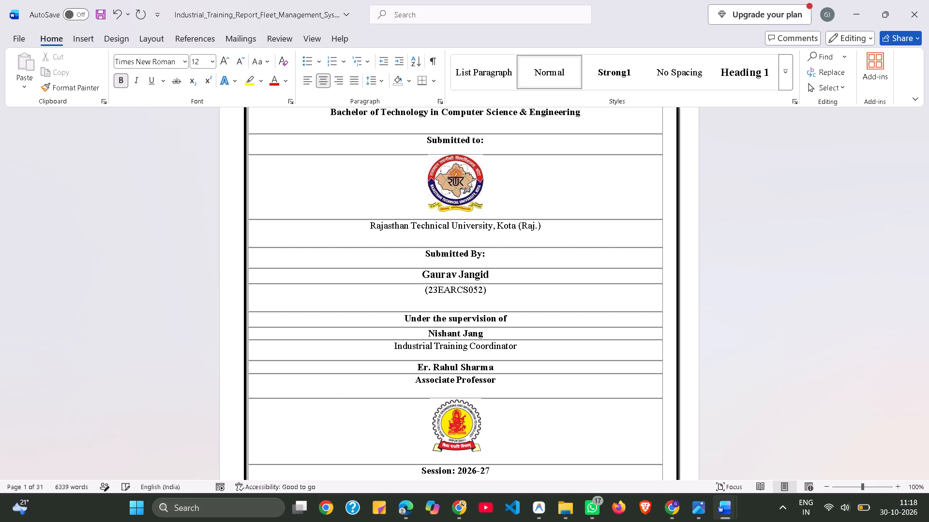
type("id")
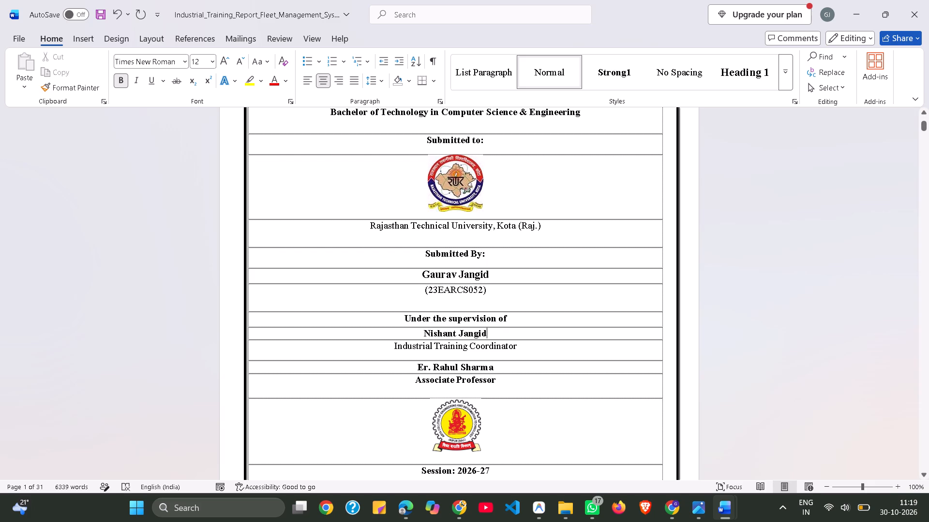
left_click(777, 272)
Review the cover page, certificate and acknowledgement for the corrected names, roll number and organisation.
scroll(560, 289, "down", 6)
scroll(560, 289, "up", 20)
scroll(560, 289, "up", 10)
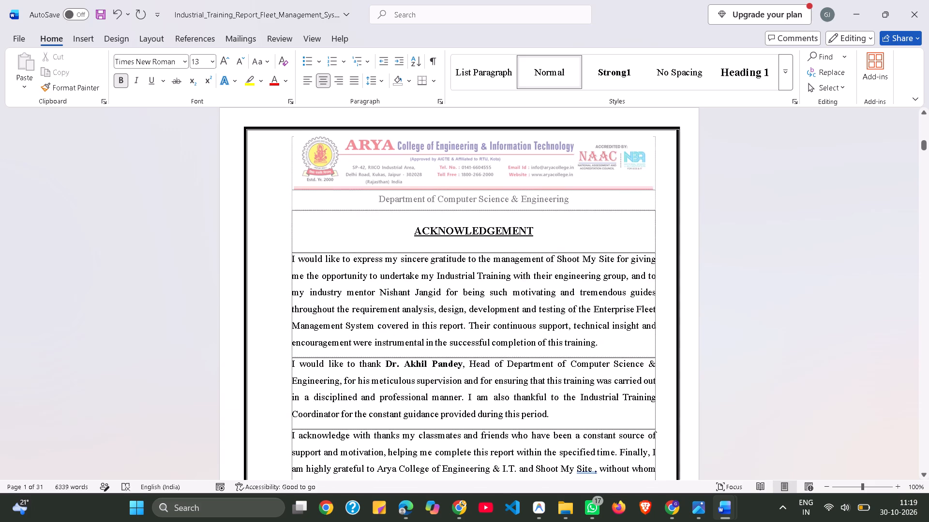
scroll(560, 289, "up", 20)
scroll(560, 289, "up", 20)
scroll(560, 289, "up", 20)
scroll(560, 289, "down", 10)
scroll(560, 289, "up", 4)
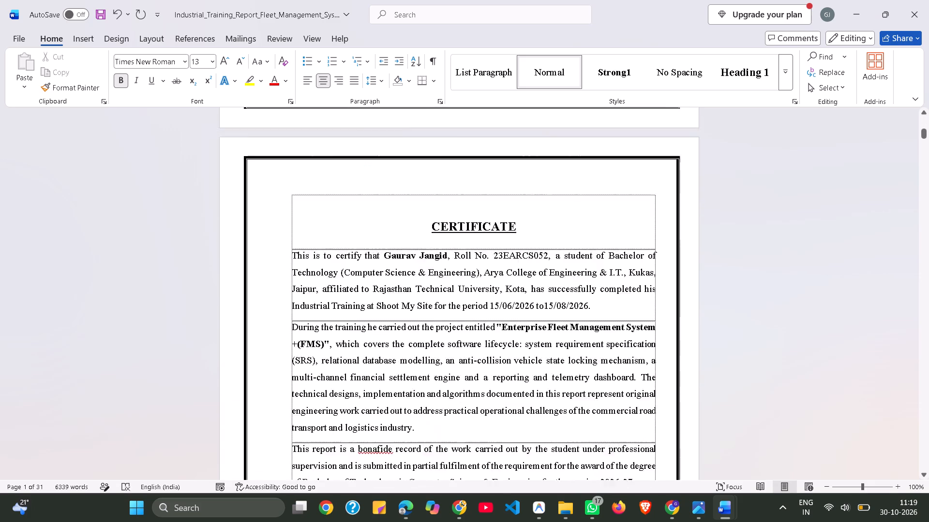
scroll(560, 289, "down", 6)
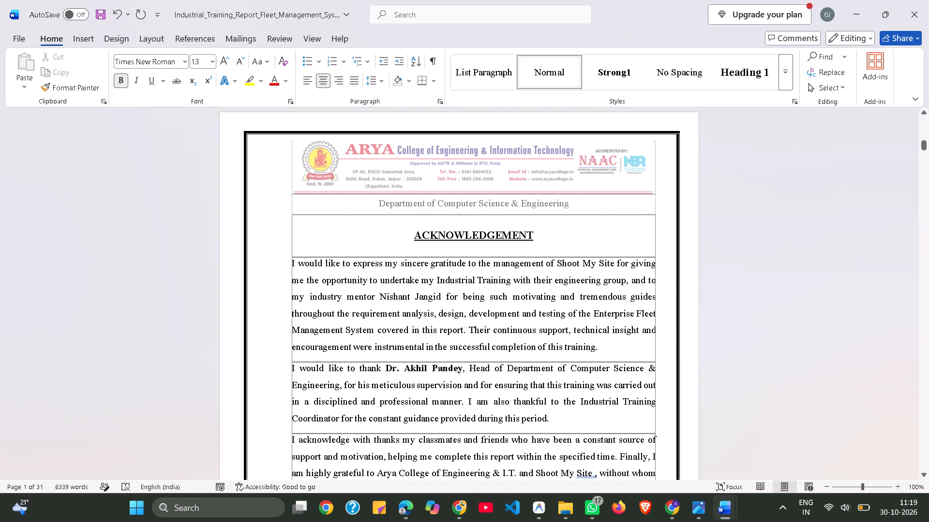
left_click(601, 204)
scroll(672, 233, "up", 9)
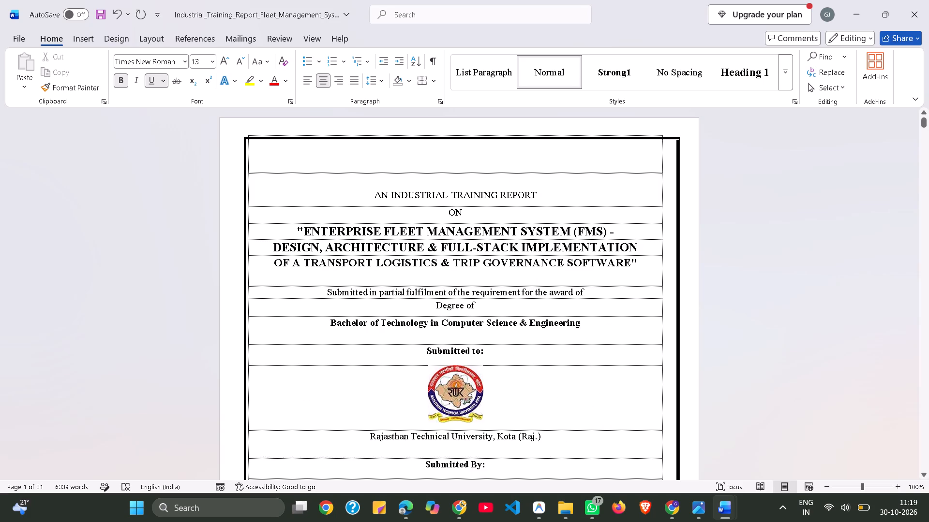
scroll(626, 297, "down", 4)
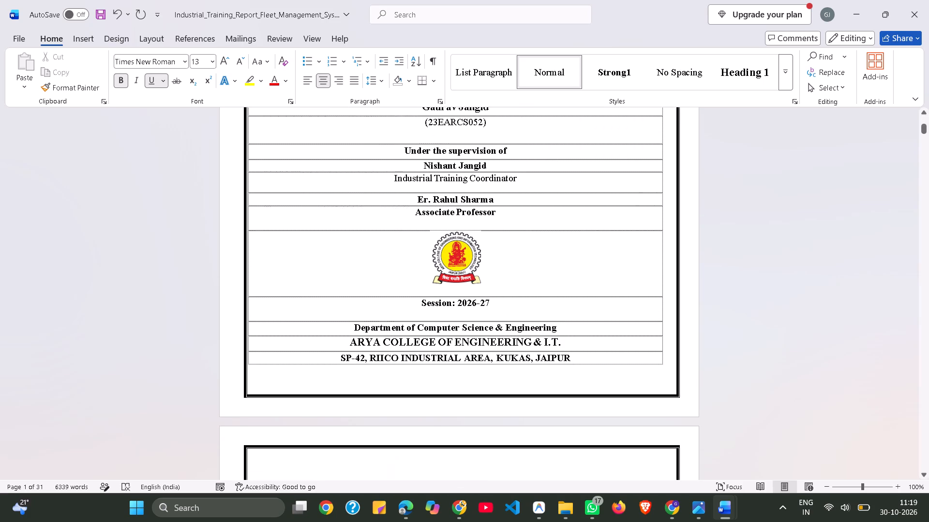
Examine the connected Wi-Fi network's properties in Windows Settings, including its profile type, address assignment and adapter details, and close Settings.
left_click(825, 509)
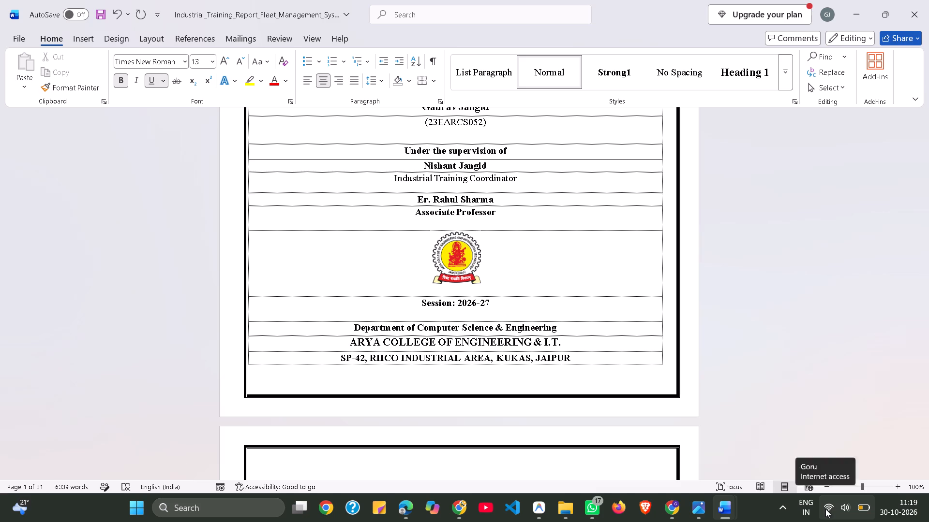
left_click(756, 289)
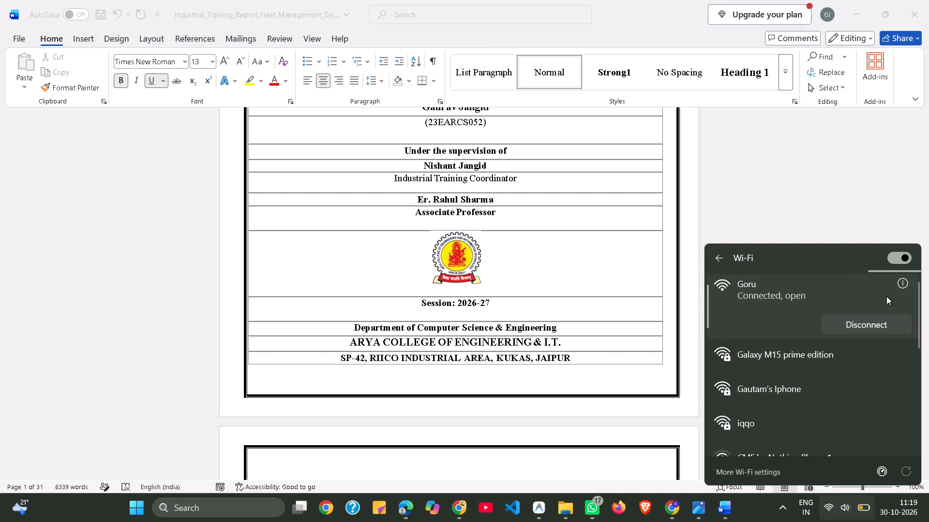
left_click(901, 285)
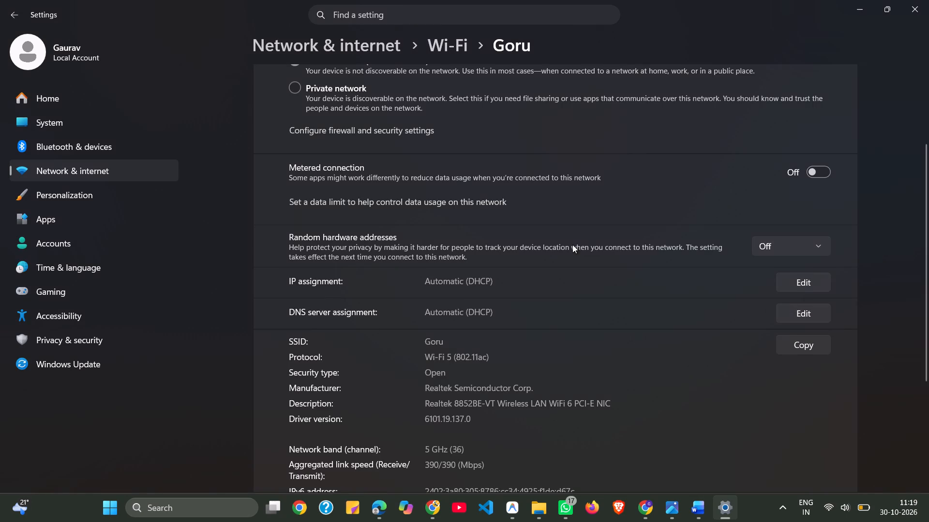
scroll(521, 301, "down", 2)
scroll(489, 352, "down", 3)
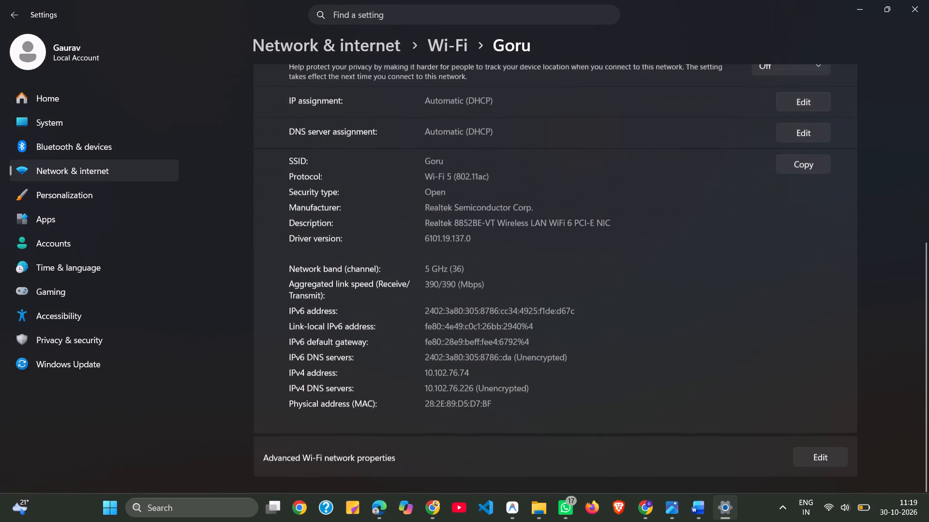
scroll(489, 352, "up", 4)
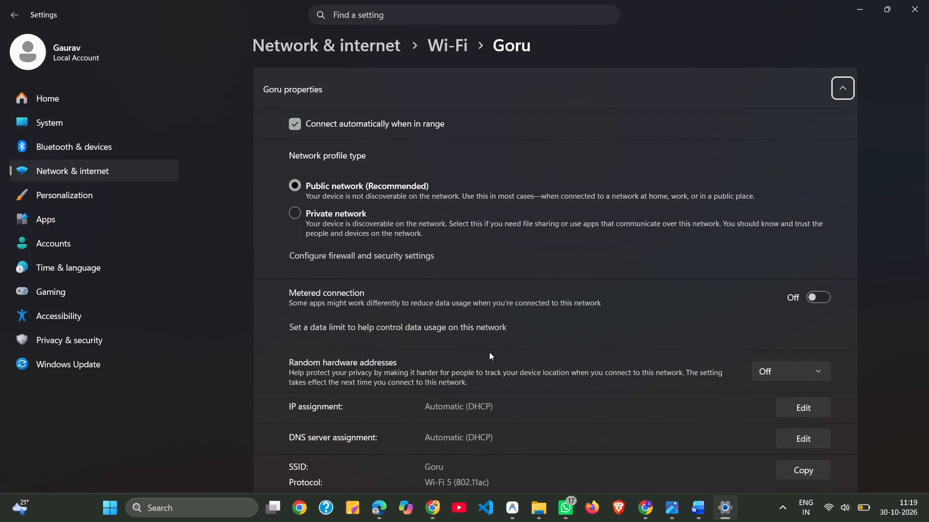
scroll(489, 352, "down", 3)
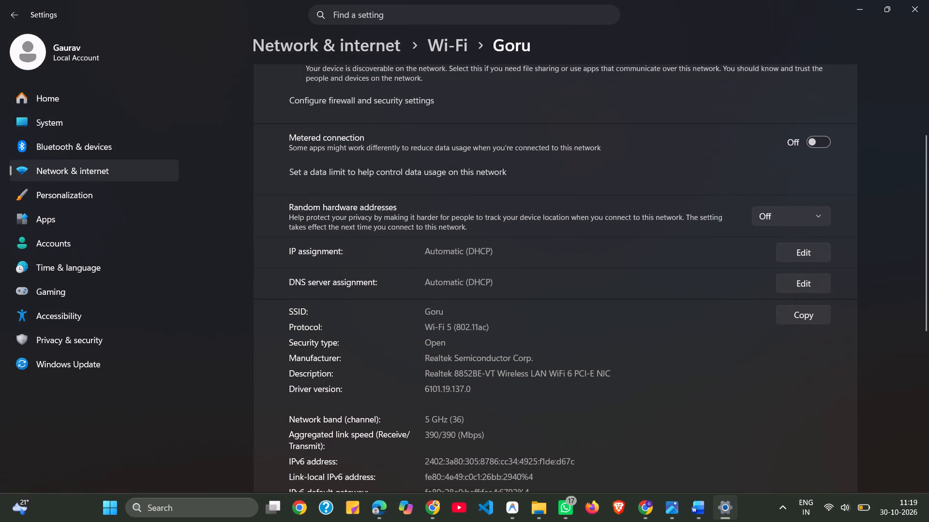
scroll(489, 352, "down", 2)
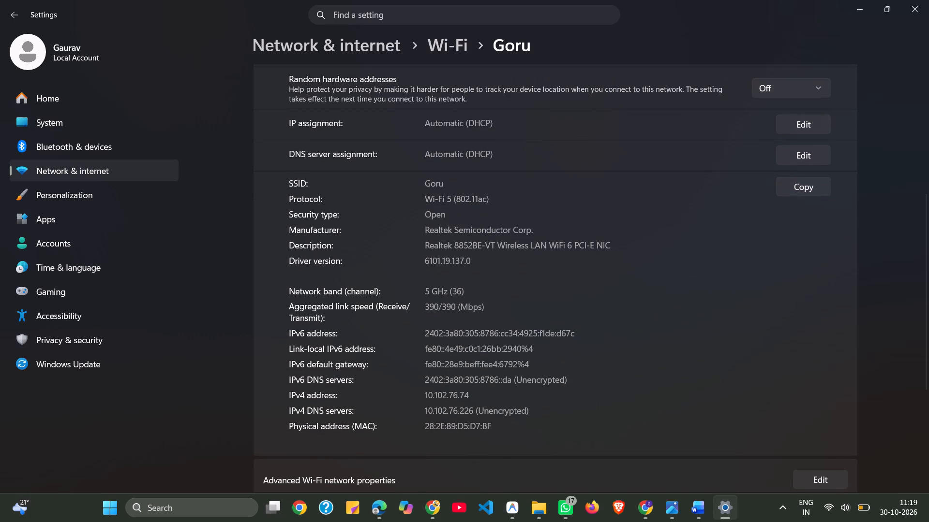
scroll(489, 352, "up", 2)
scroll(489, 352, "down", 1)
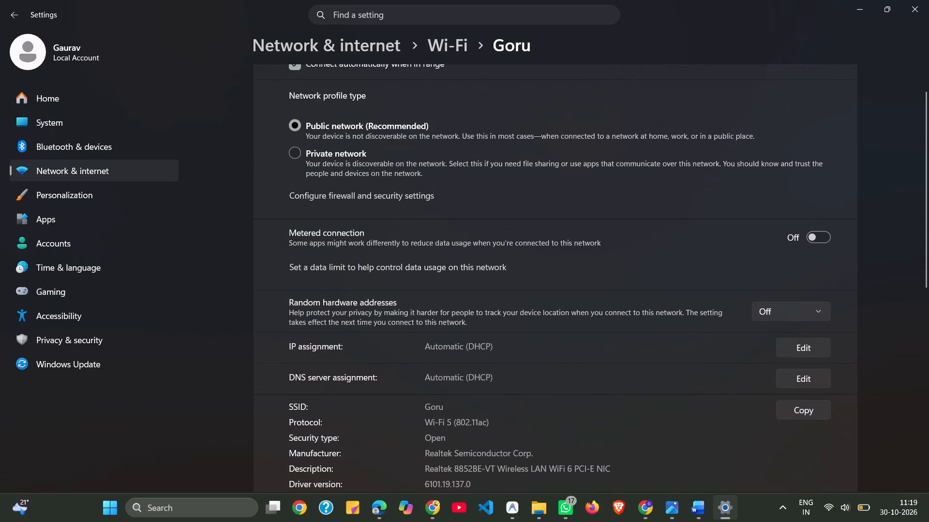
scroll(489, 352, "down", 1)
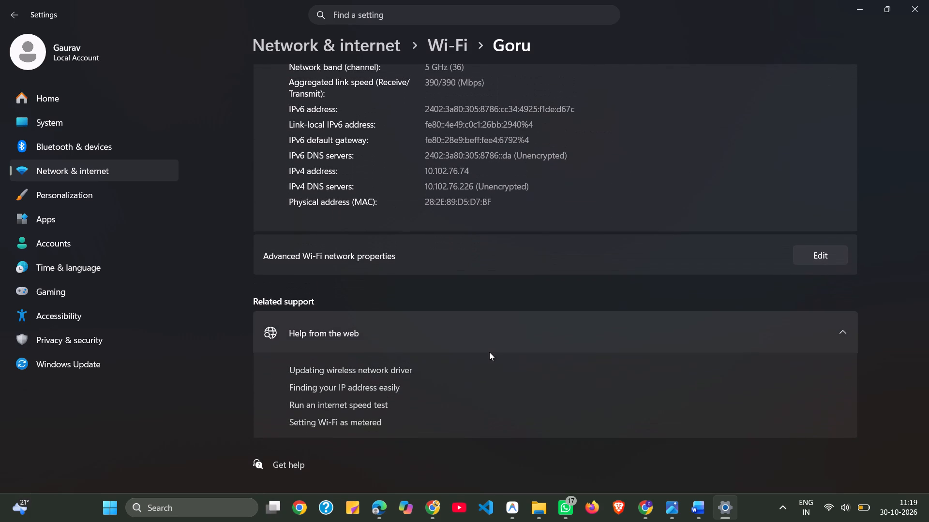
scroll(489, 352, "up", 2)
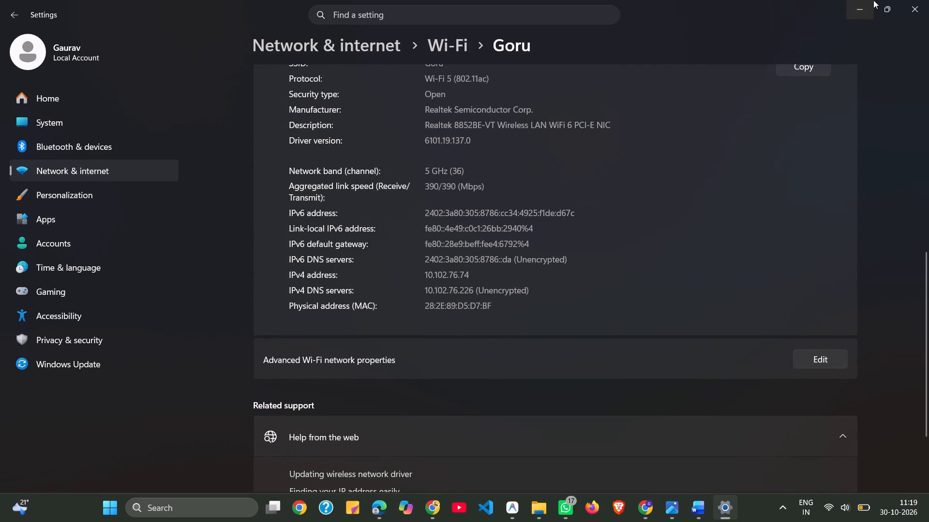
scroll(784, 148, "up", 1)
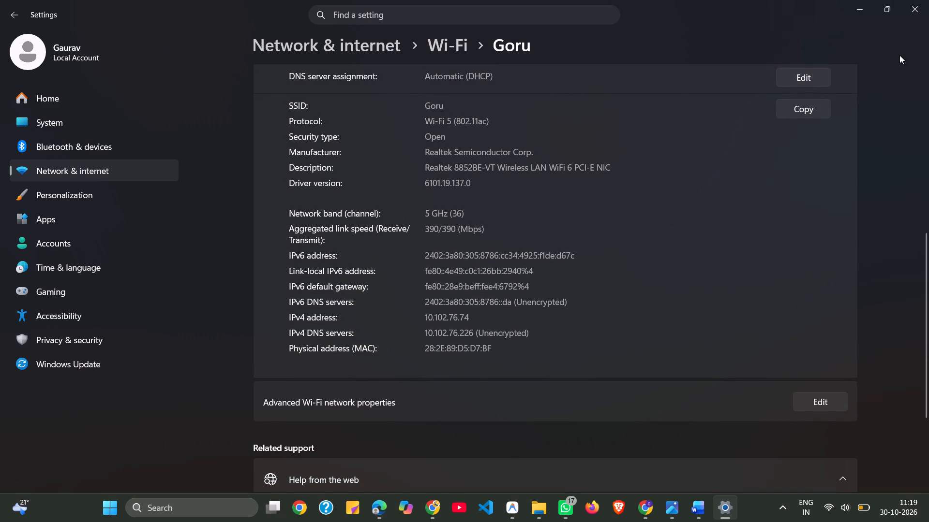
left_click(913, 13)
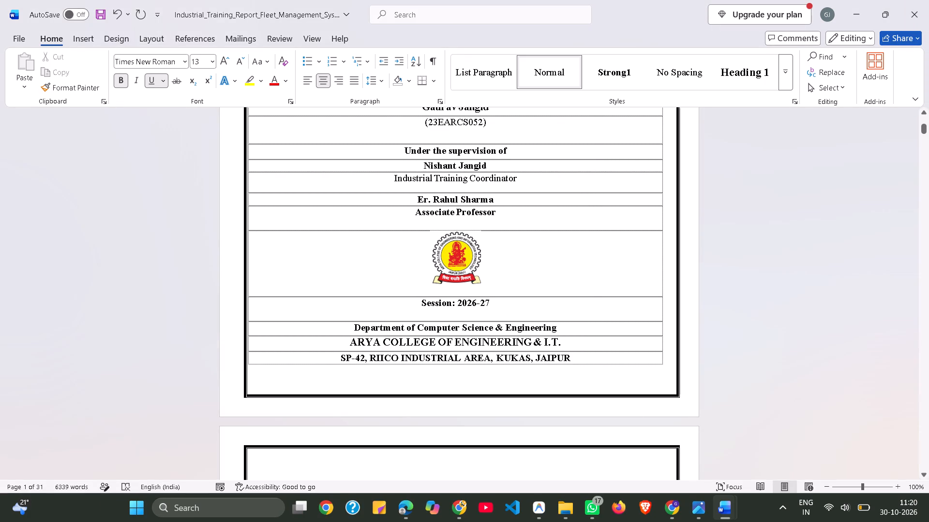
Review the report's chapters, references and student feedback page for remaining placeholders or errors.
scroll(621, 325, "down", 10)
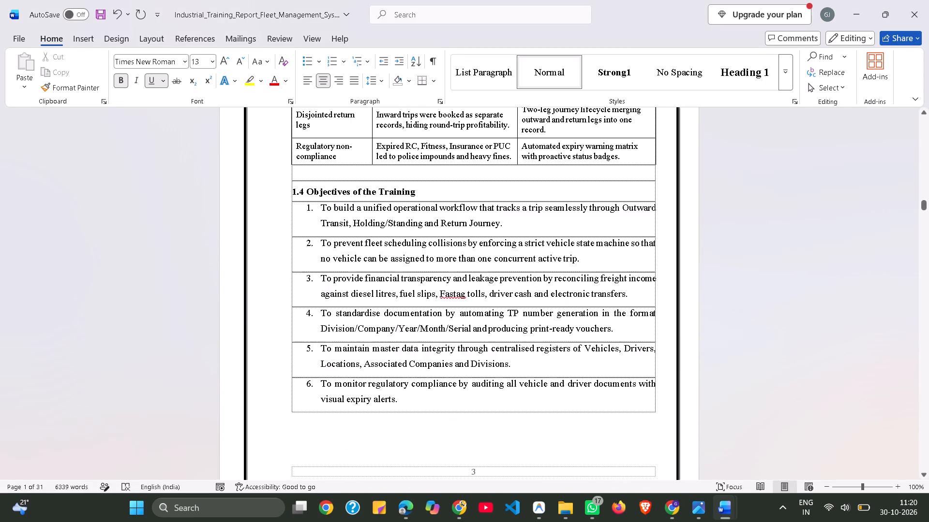
scroll(621, 325, "down", 18)
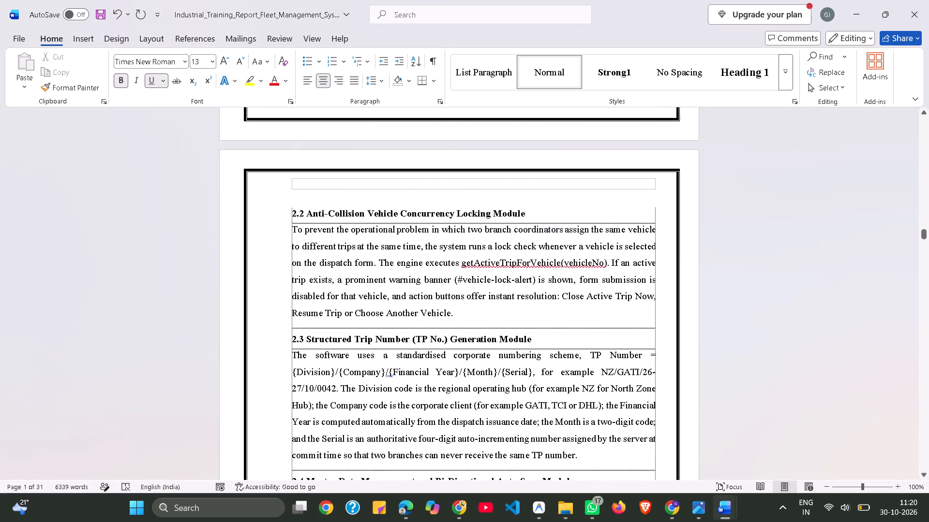
scroll(621, 325, "down", 18)
scroll(621, 325, "up", 2)
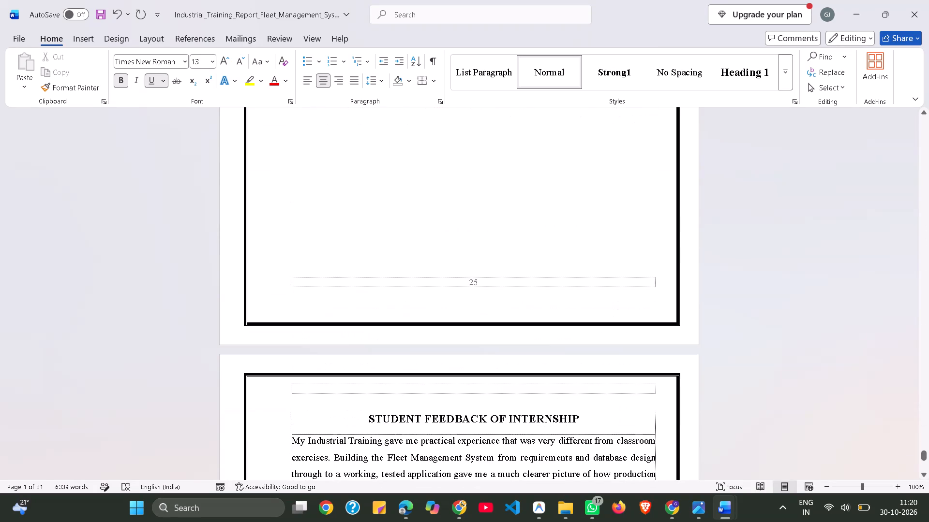
scroll(621, 325, "up", 3)
scroll(621, 325, "down", 1)
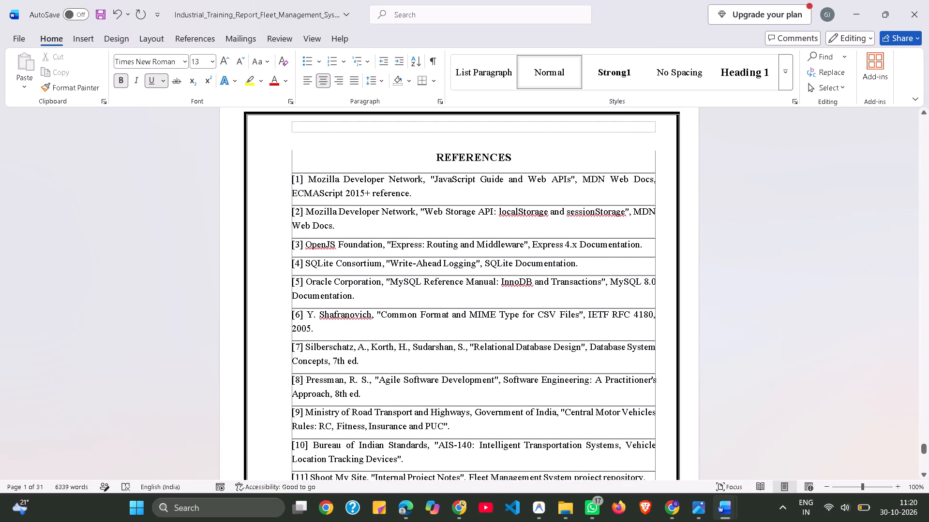
scroll(621, 325, "down", 7)
scroll(621, 325, "up", 3)
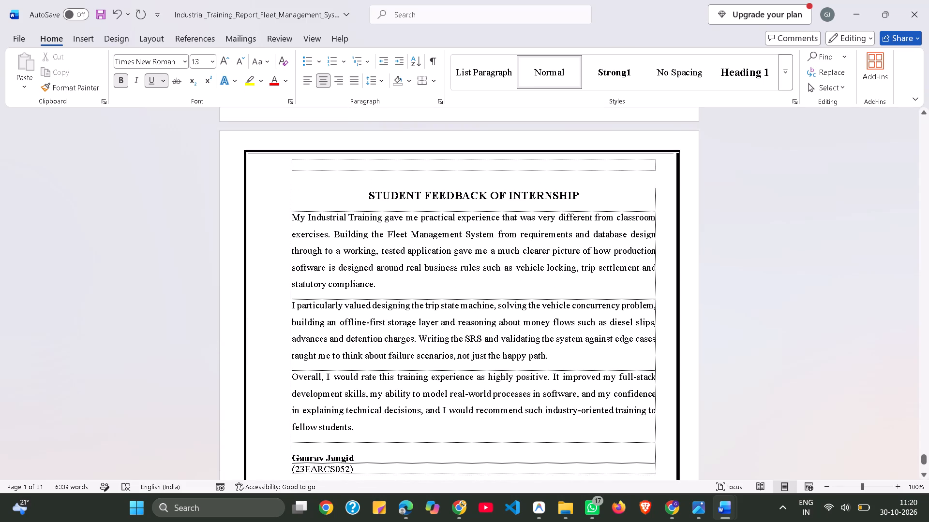
scroll(621, 325, "up", 20)
scroll(621, 325, "up", 20)
scroll(621, 325, "up", 20)
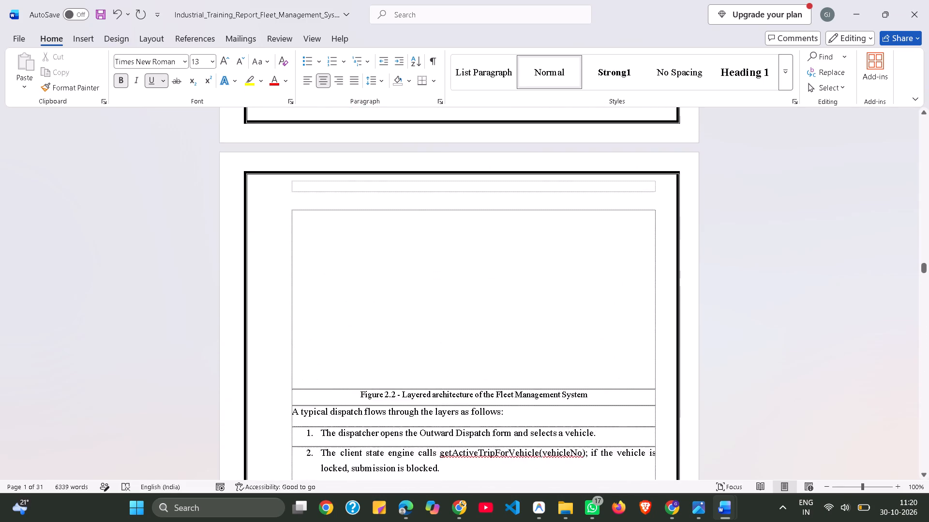
scroll(621, 325, "up", 20)
scroll(621, 325, "up", 20)
scroll(621, 325, "up", 12)
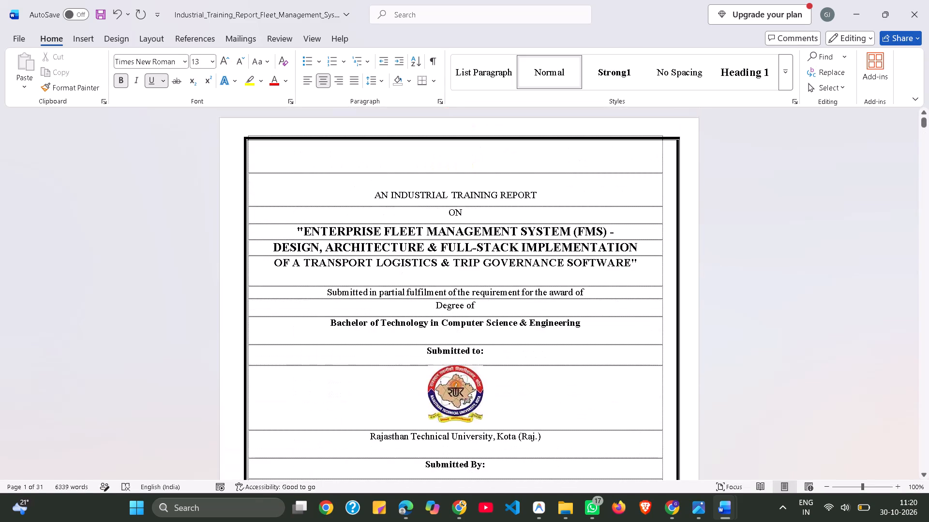
Recheck the front matter from the cover page through the certificate and acknowledgement to the table of contents.
scroll(621, 325, "down", 13)
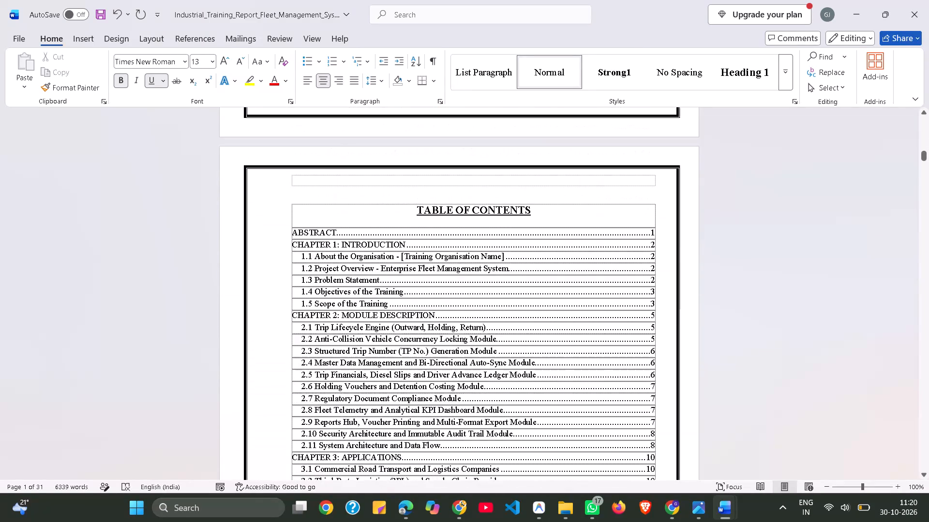
scroll(621, 325, "down", 1)
scroll(621, 325, "up", 3)
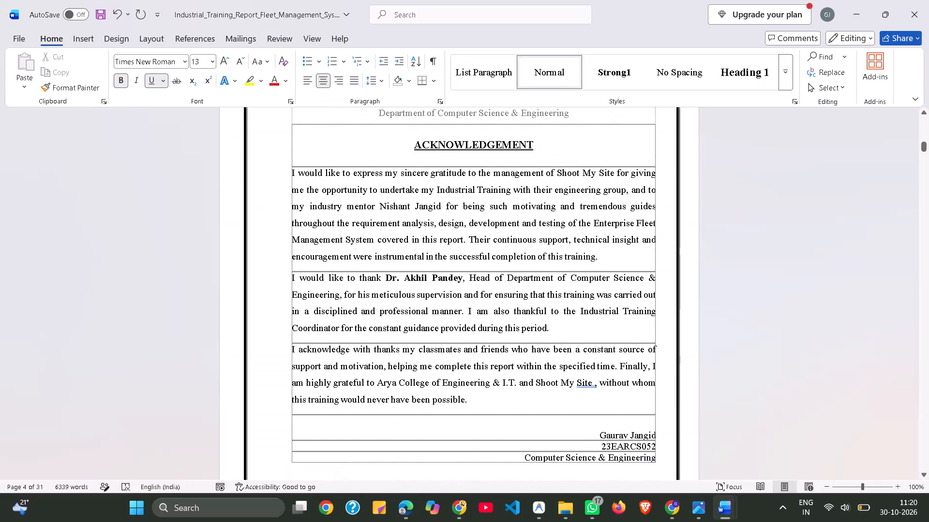
scroll(621, 325, "up", 2)
scroll(590, 366, "down", 1)
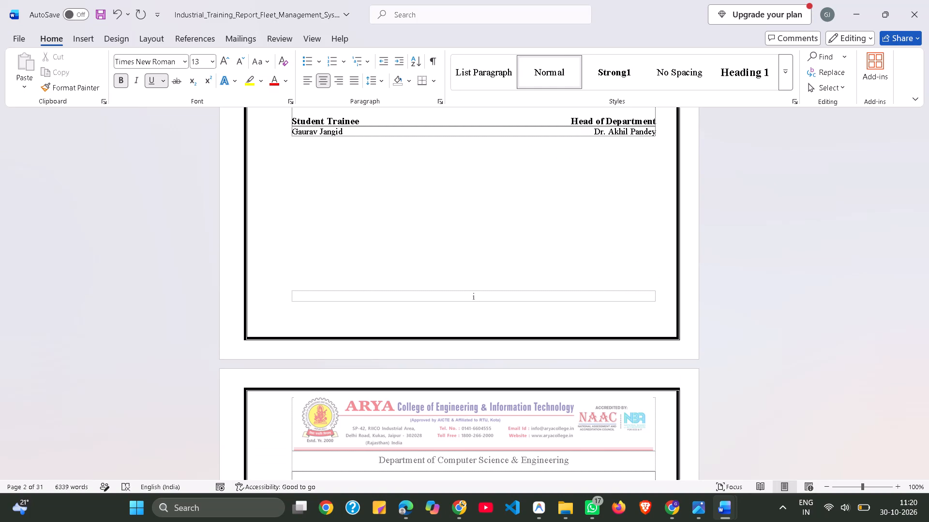
scroll(590, 366, "up", 12)
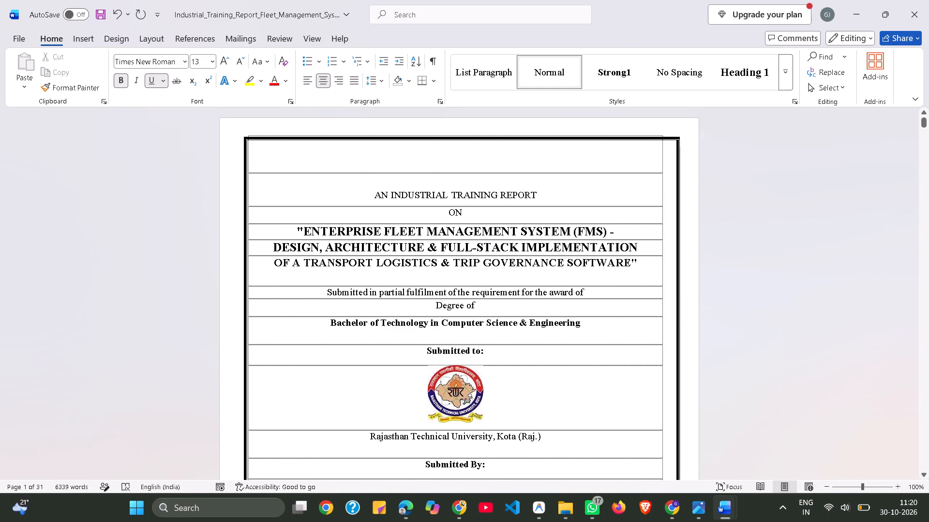
scroll(608, 348, "down", 4)
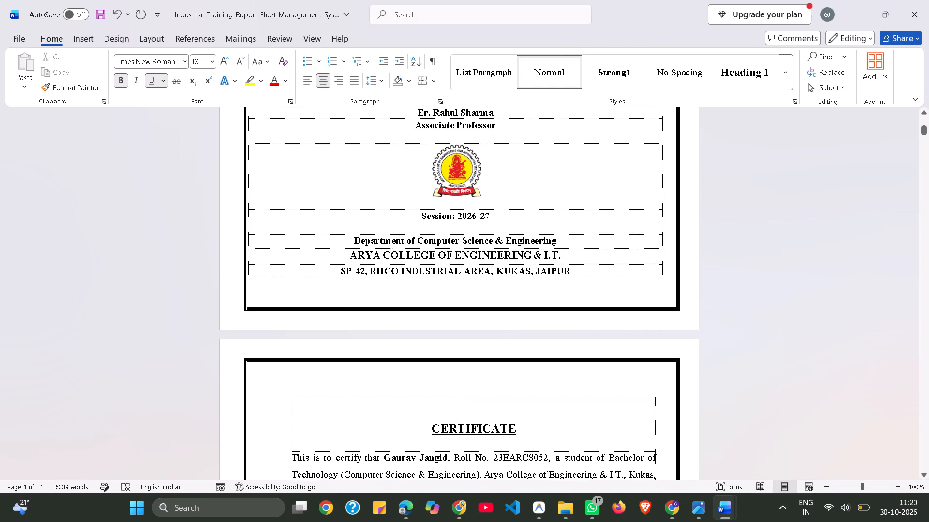
scroll(603, 353, "down", 2)
scroll(603, 353, "up", 2)
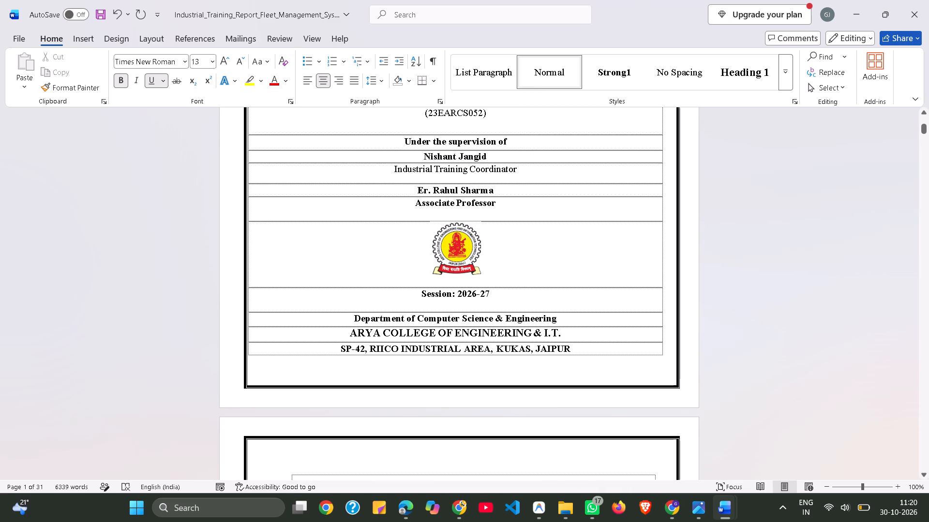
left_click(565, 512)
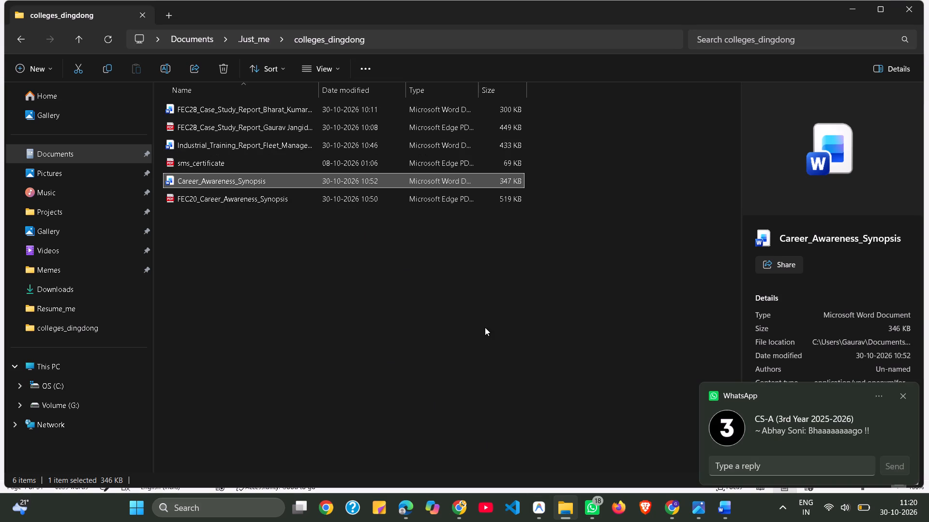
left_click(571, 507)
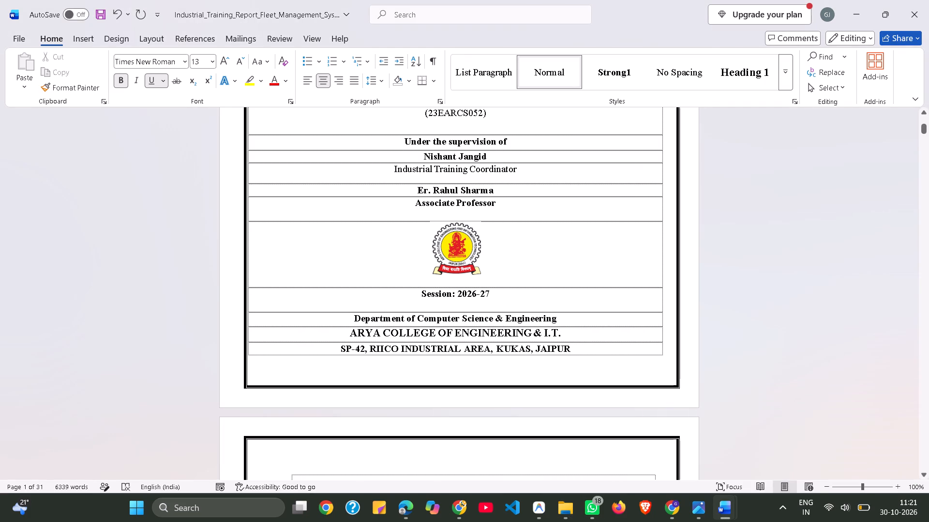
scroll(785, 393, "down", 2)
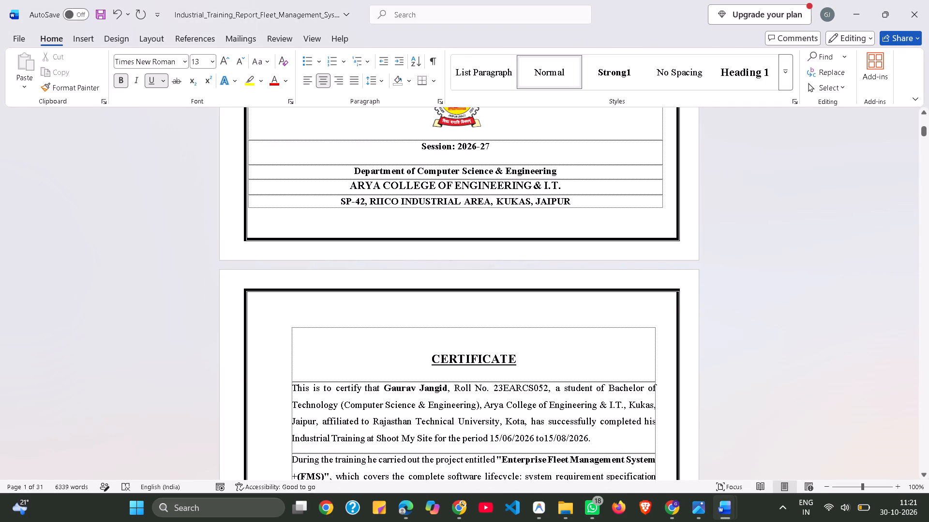
Switch to Chrome and search Google in a new tab for "how to add new page in word".
left_click(607, 202)
right_click(607, 202)
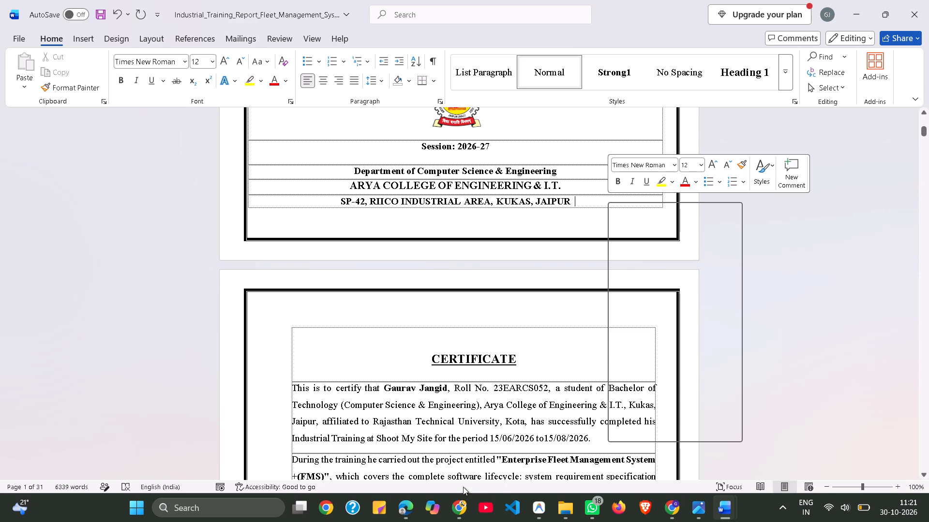
left_click(453, 504)
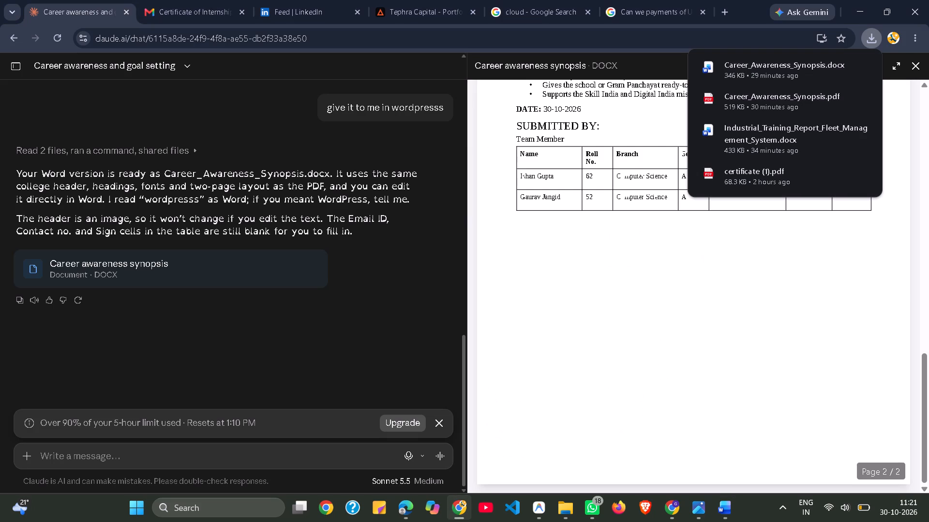
left_click(728, 16)
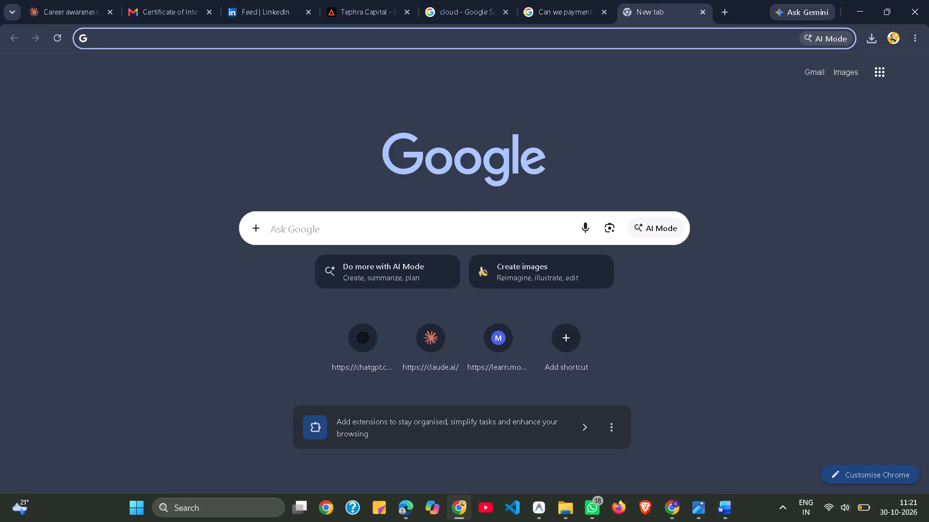
left_click(463, 226)
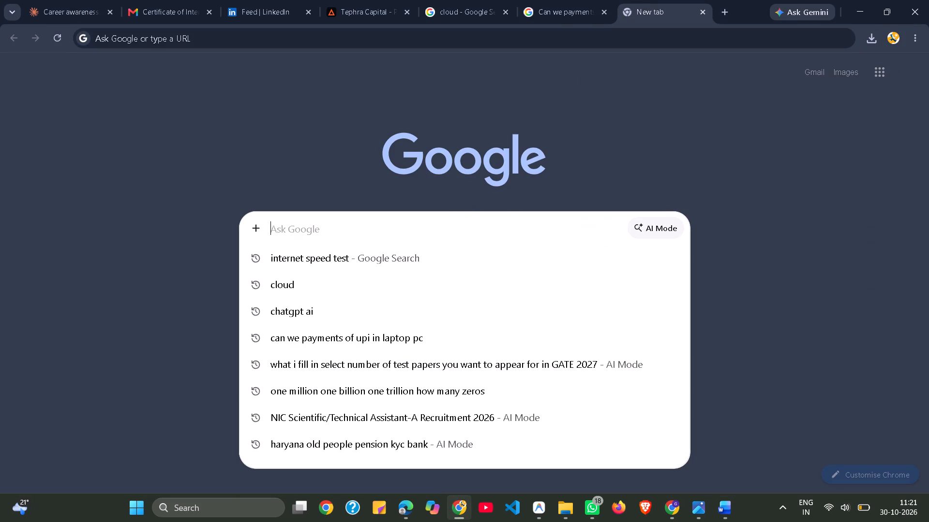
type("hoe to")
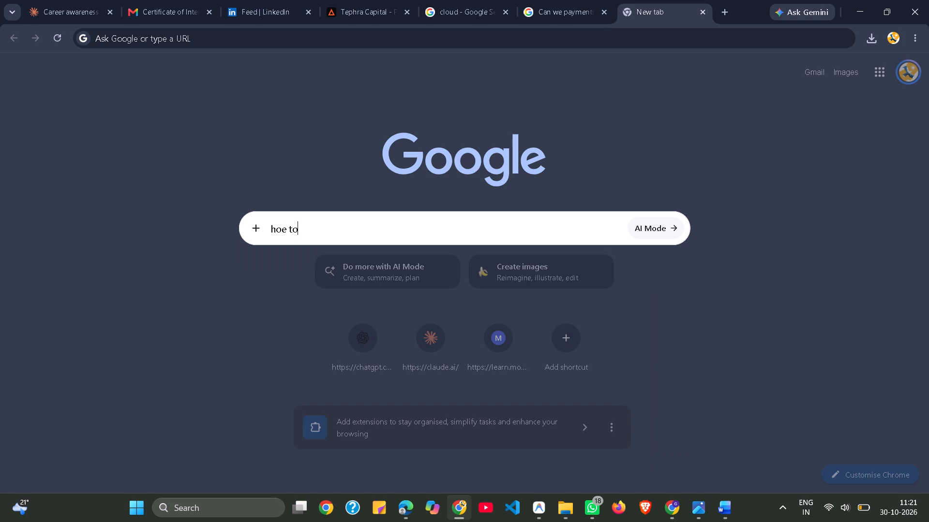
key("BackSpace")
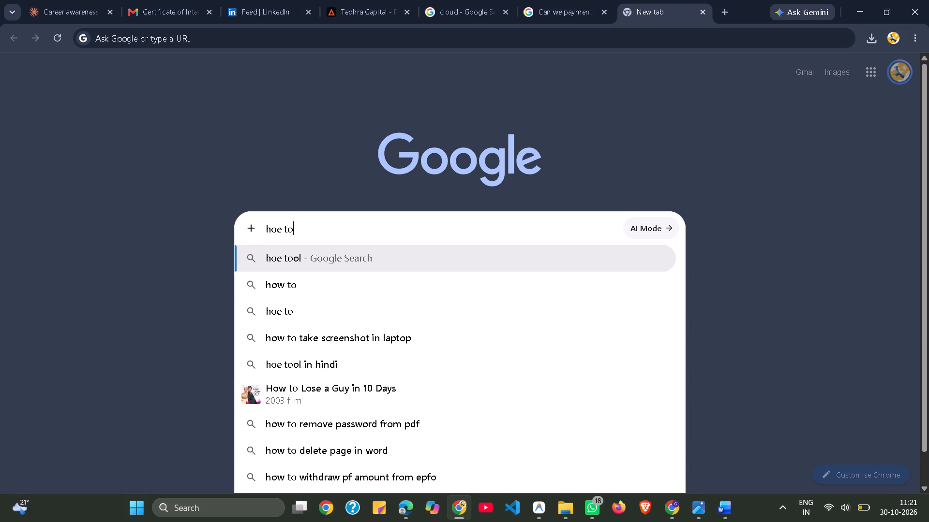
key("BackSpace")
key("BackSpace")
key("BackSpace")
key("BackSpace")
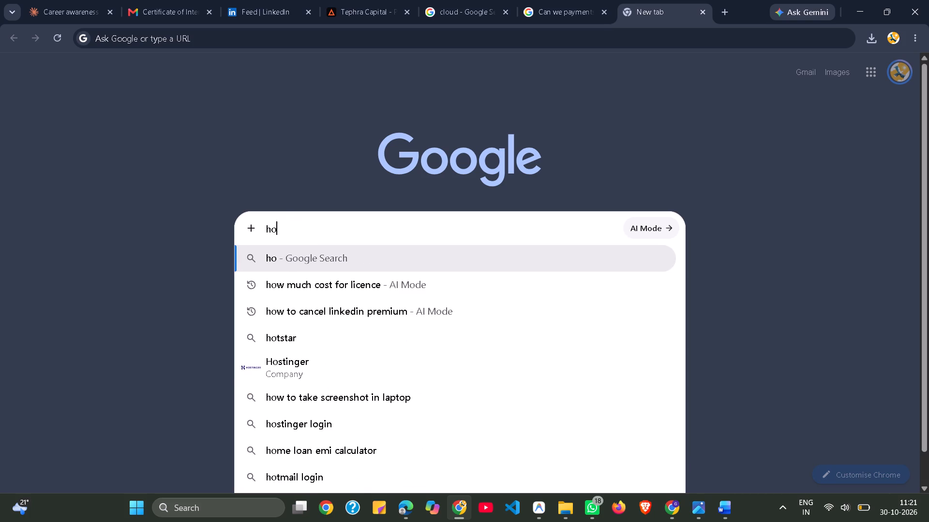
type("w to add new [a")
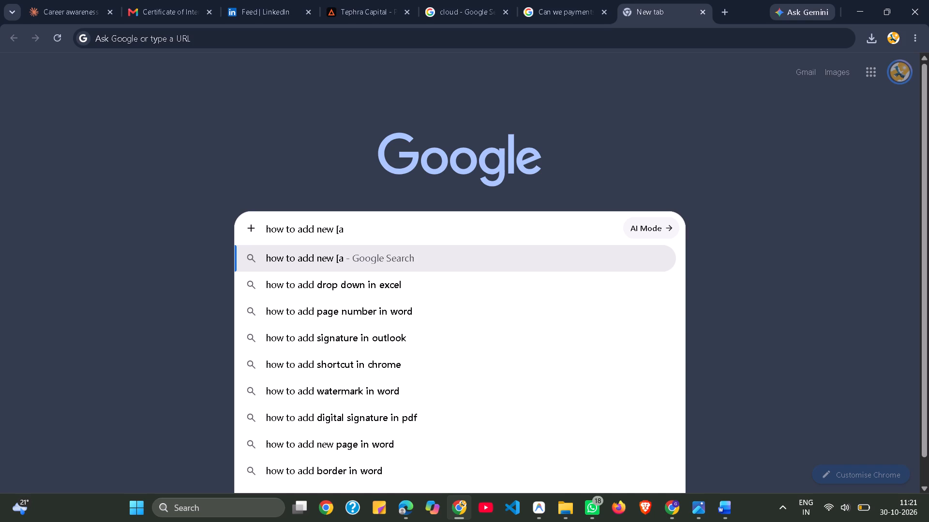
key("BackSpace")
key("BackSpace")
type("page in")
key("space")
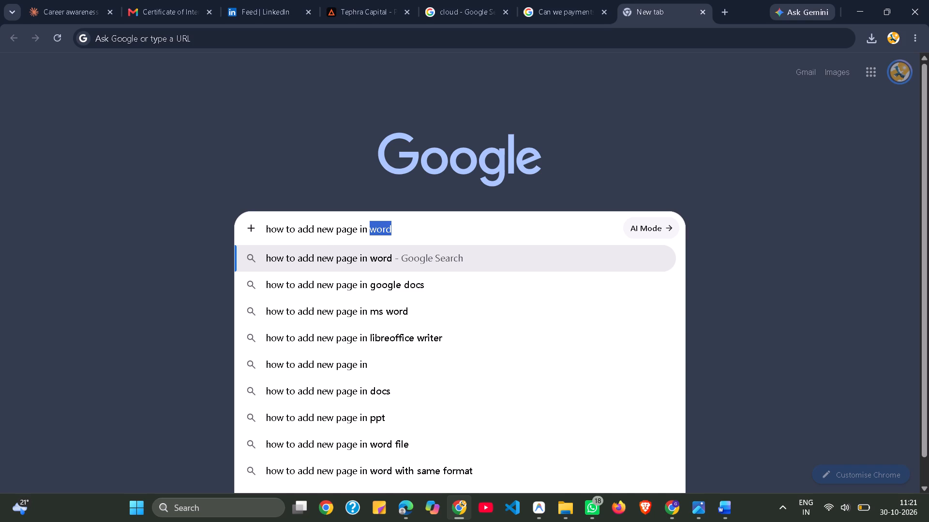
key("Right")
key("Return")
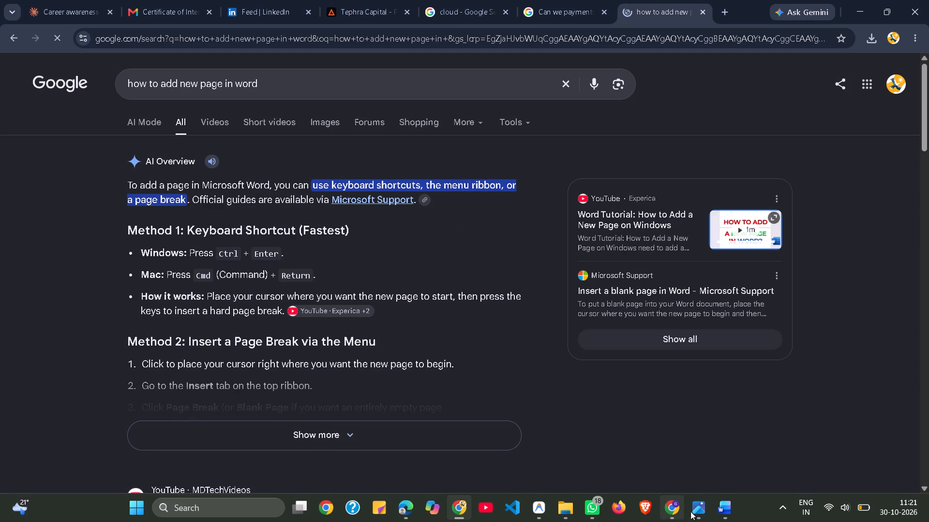
Return to the Industrial_Training_Report document in Word and insert page breaks after the cover page's address line, adding a blank page before the certificate.
left_click(719, 517)
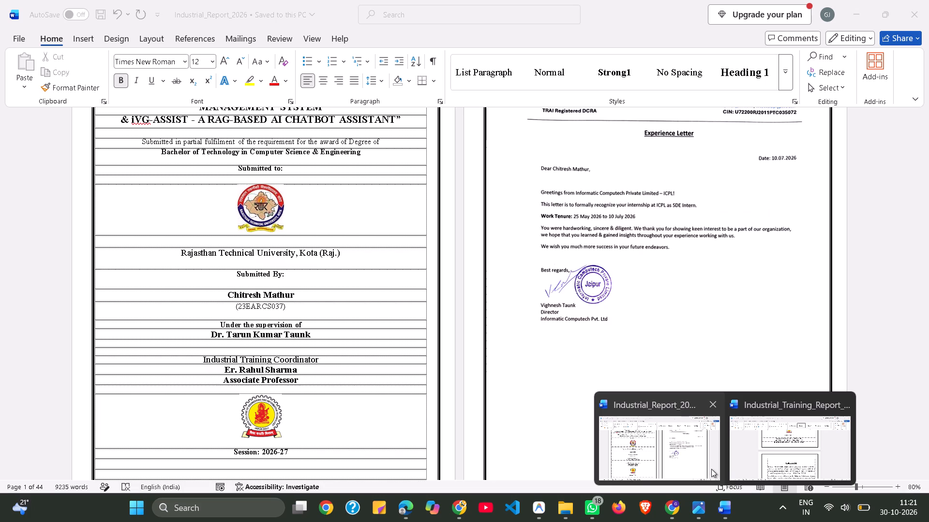
left_click(764, 457)
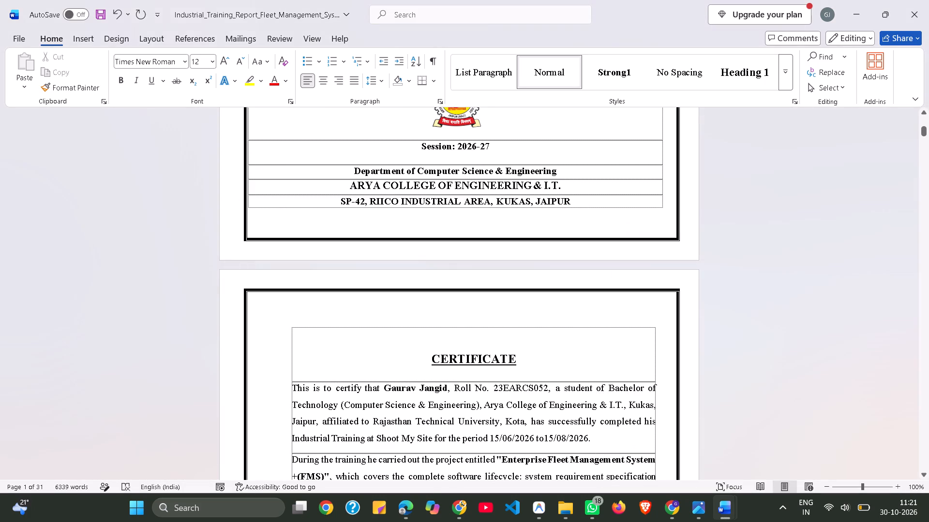
left_click(584, 204)
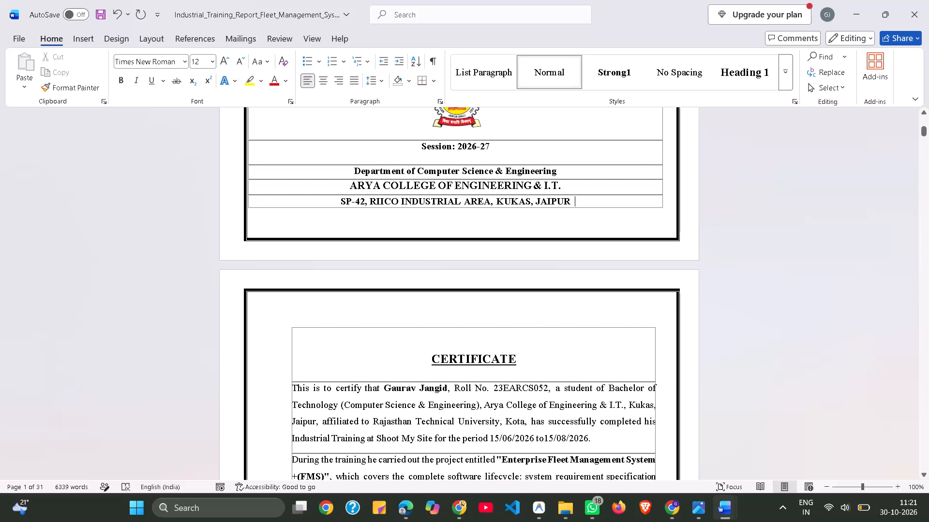
key("ctrl+Return")
key("ctrl+Return")
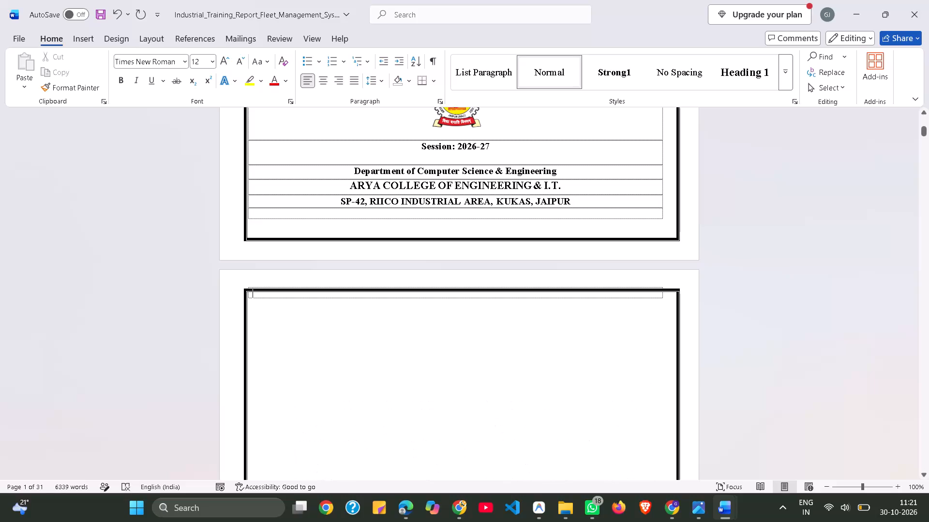
scroll(574, 351, "down", 3)
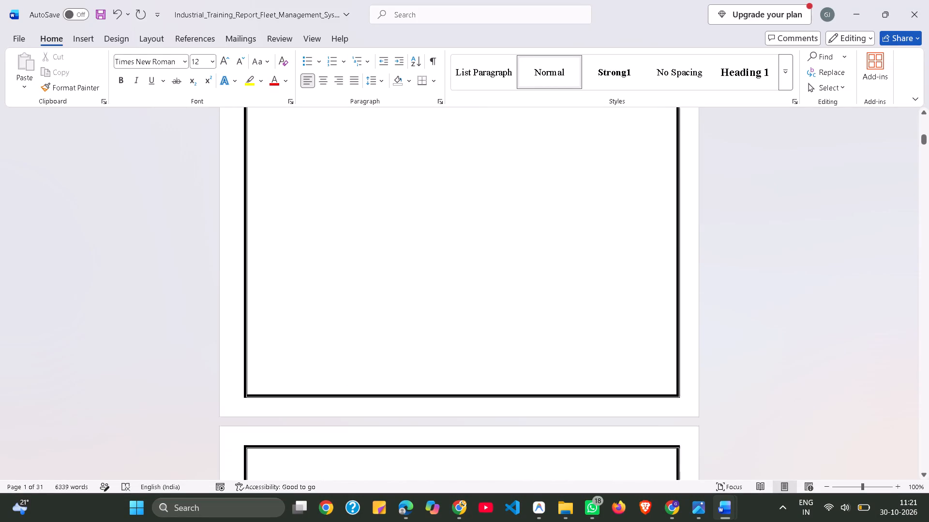
scroll(574, 351, "up", 1)
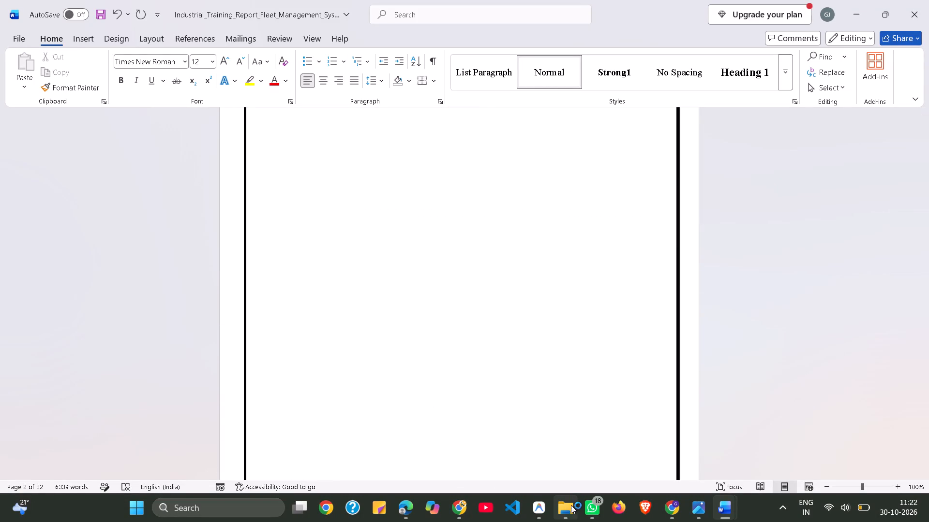
Switch to File Explorer with the colleges_dingdong folder.
left_click(567, 507)
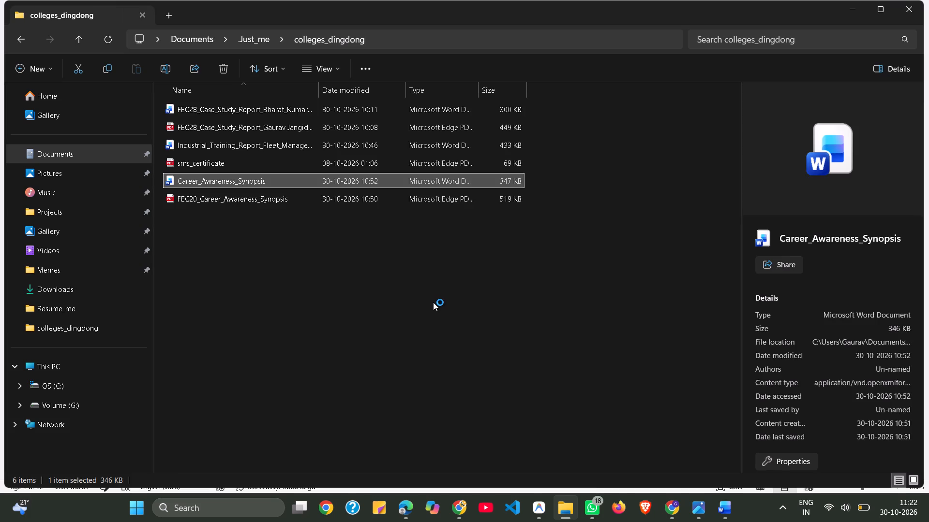
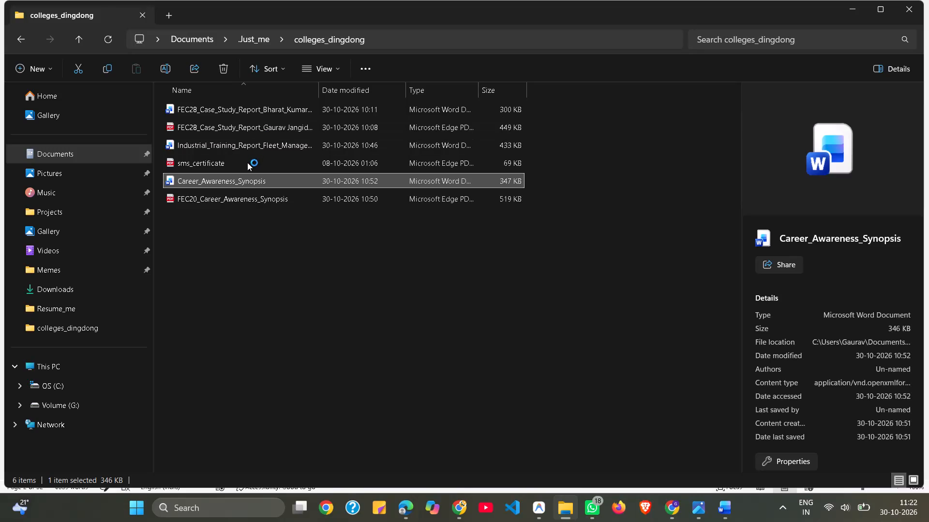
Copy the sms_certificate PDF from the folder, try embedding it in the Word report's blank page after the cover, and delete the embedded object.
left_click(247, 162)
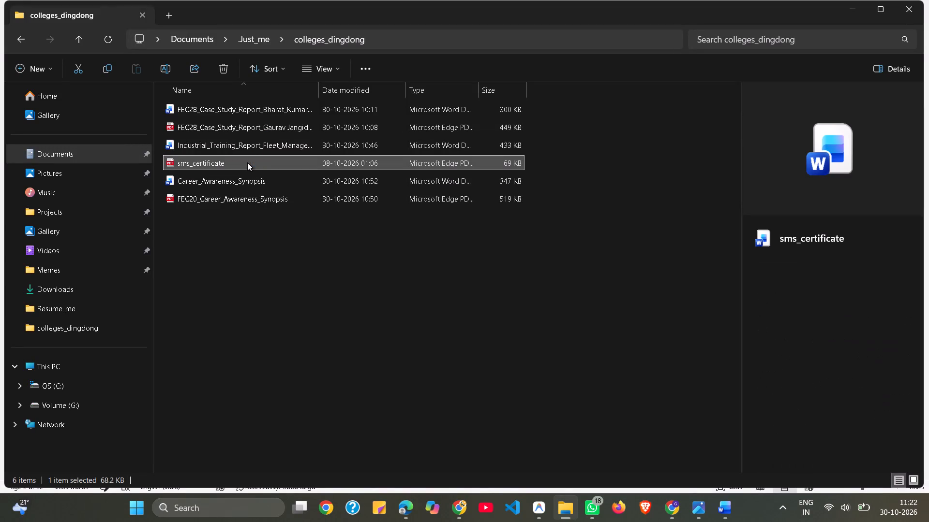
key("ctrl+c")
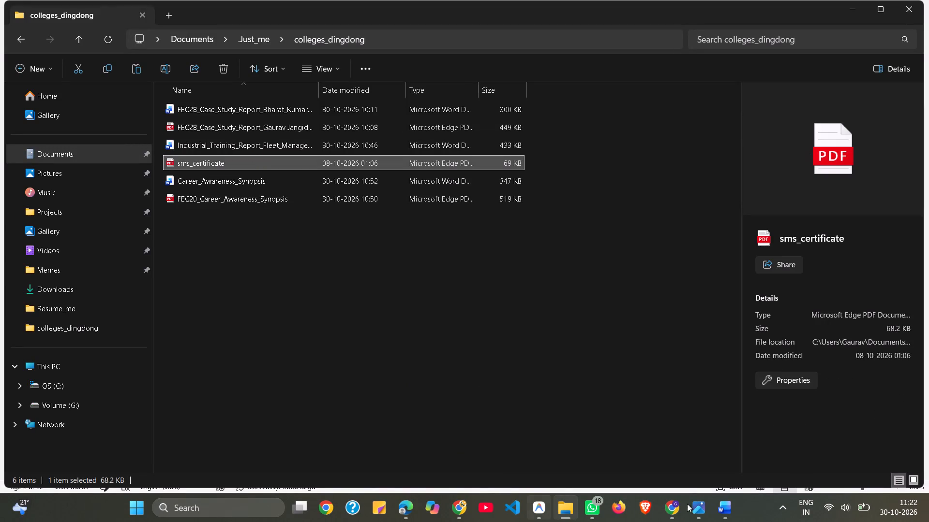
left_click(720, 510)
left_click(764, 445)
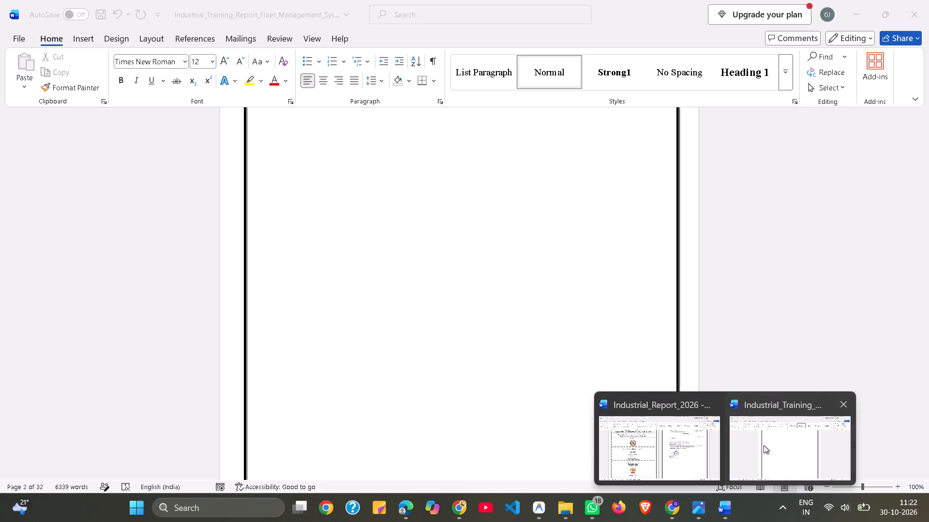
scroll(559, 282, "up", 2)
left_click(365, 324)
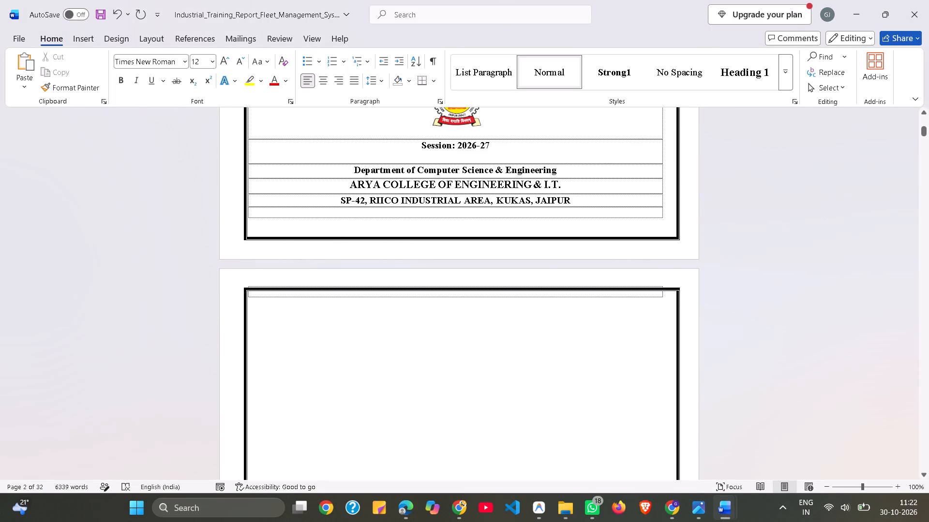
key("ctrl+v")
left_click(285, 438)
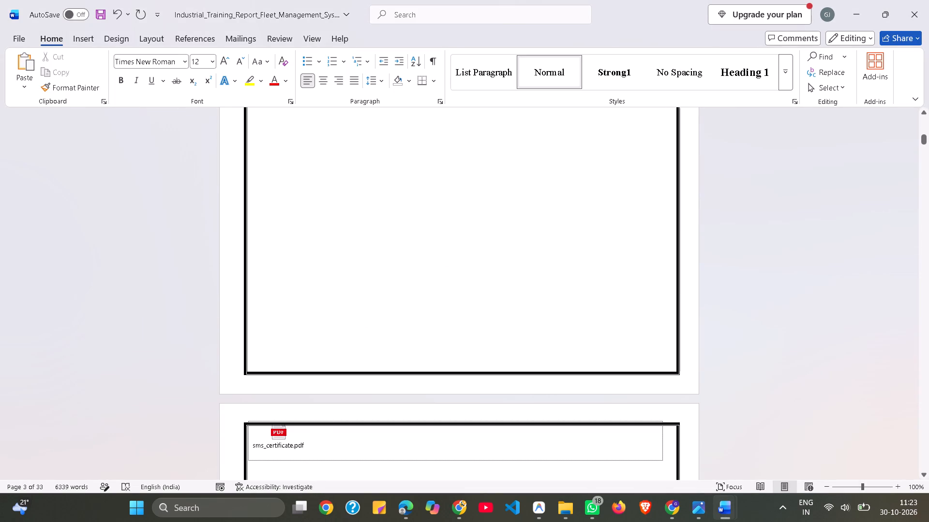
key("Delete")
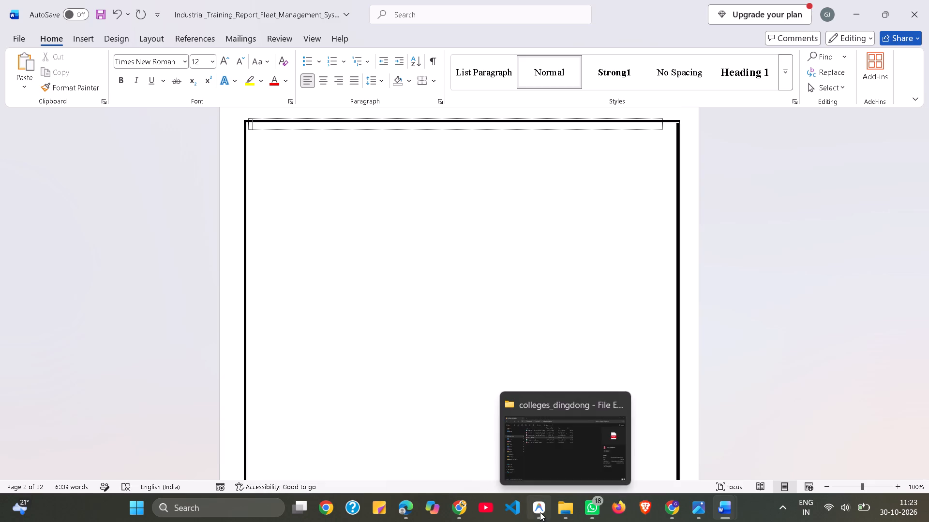
Return to File Explorer and open the sms_certificate PDF in Edge, showing the full certificate page.
left_click(557, 518)
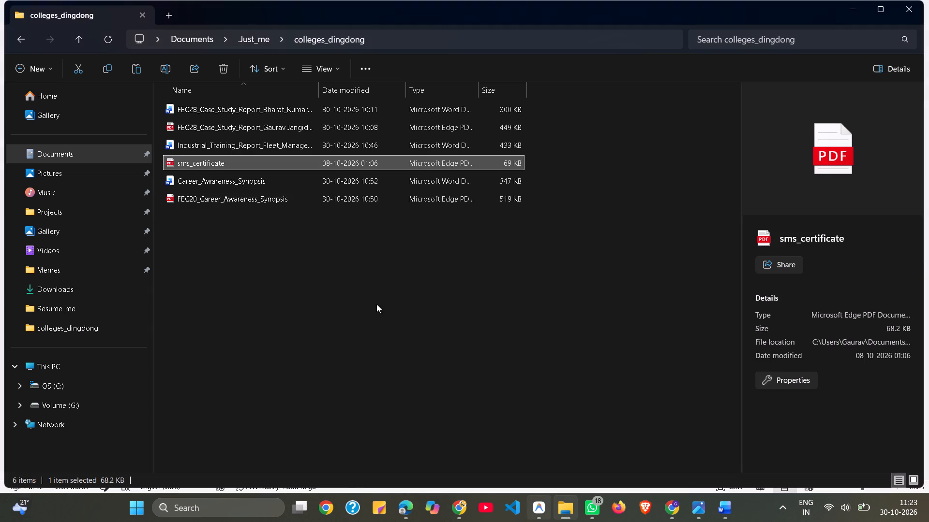
double_click(365, 163)
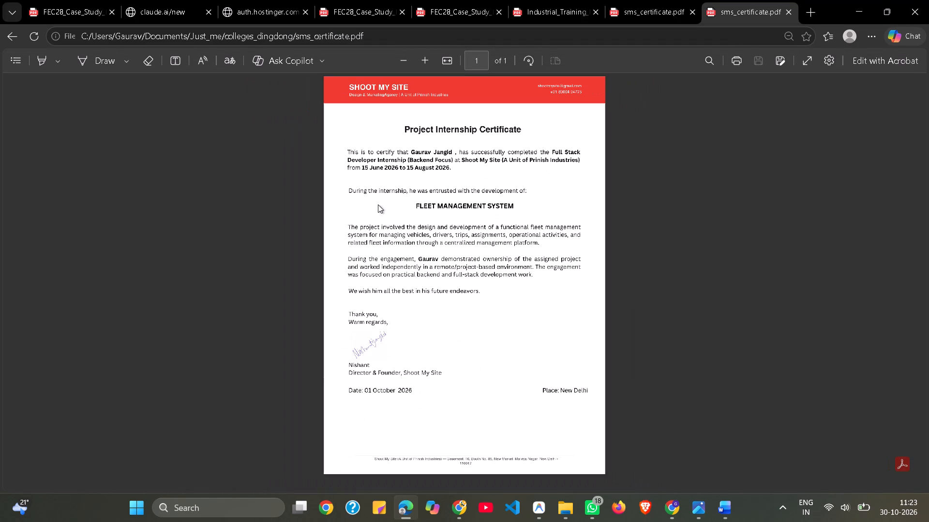
scroll(378, 204, "up", 2)
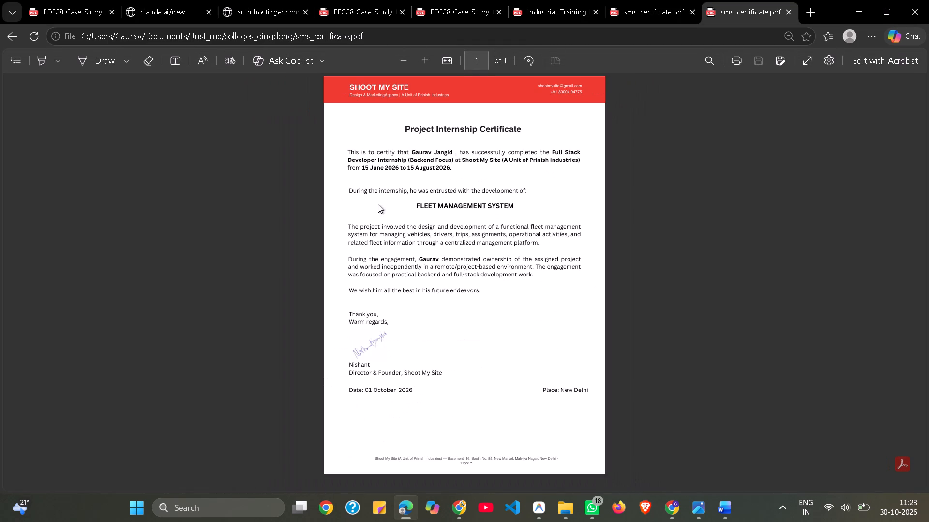
Capture a rectangular screenshot of the entire Project Internship Certificate page, cropped to its edges.
key("shift+super+s")
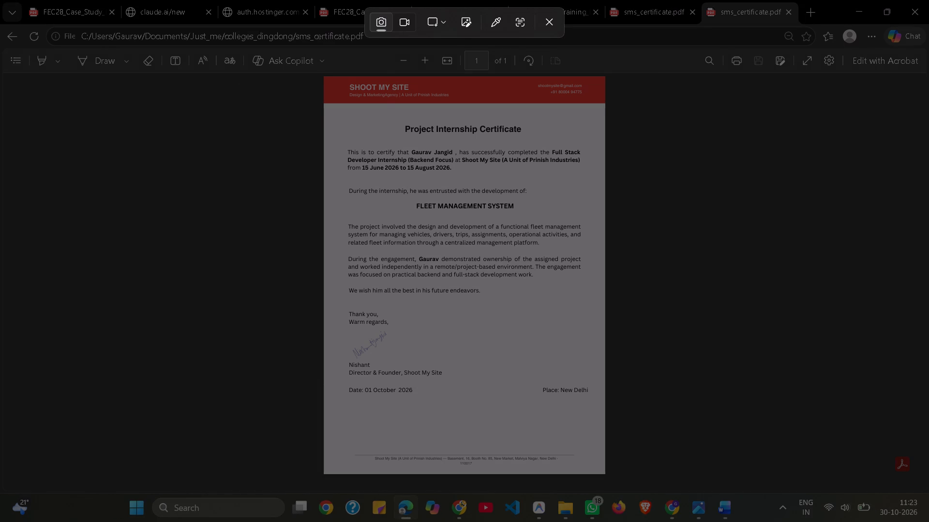
left_click_drag(324, 76, 535, 344)
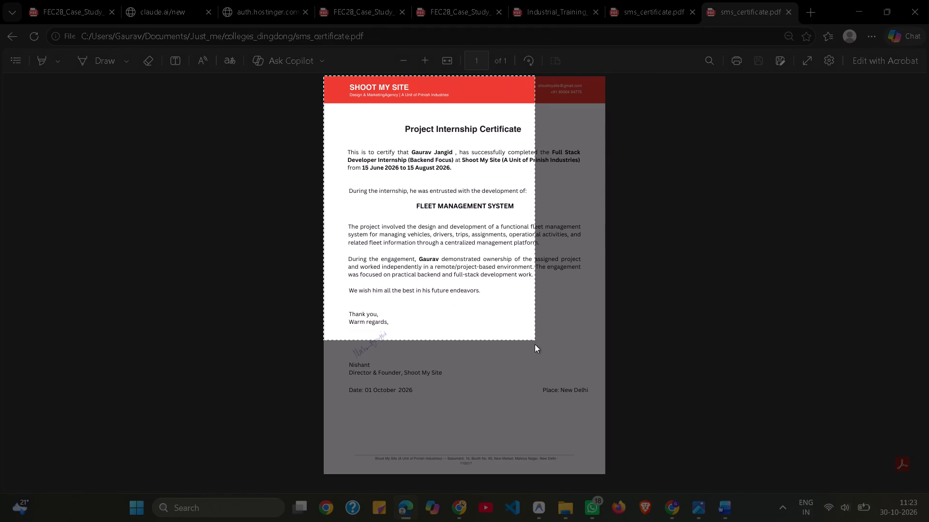
left_click_drag(535, 344, 619, 489)
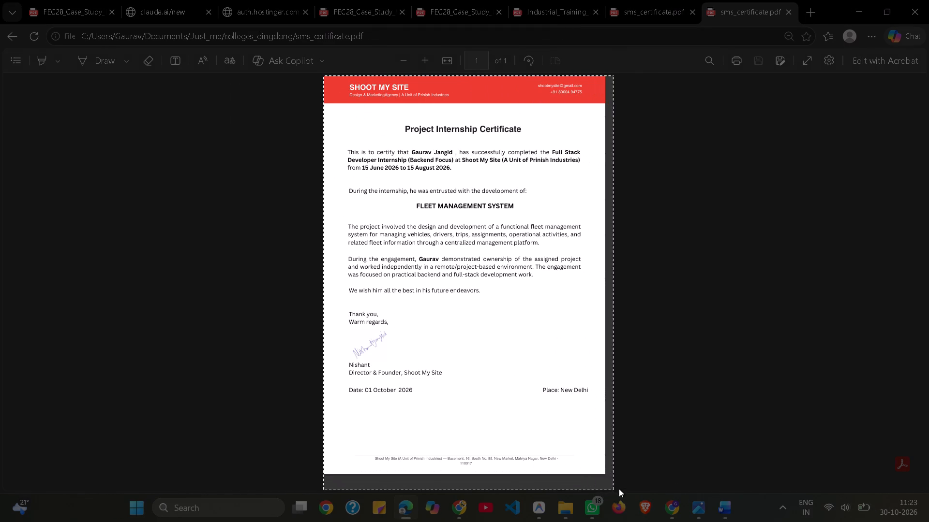
left_click_drag(619, 489, 602, 474)
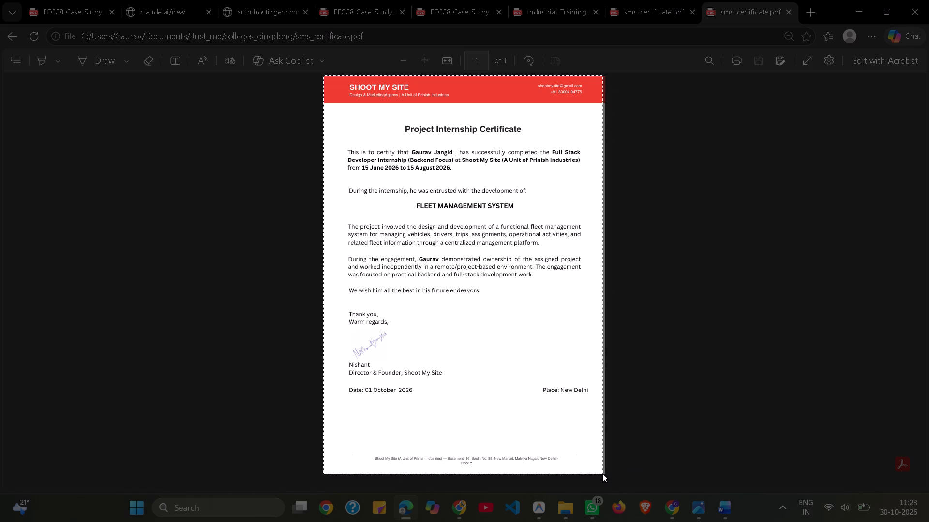
left_click_drag(602, 474, 606, 473)
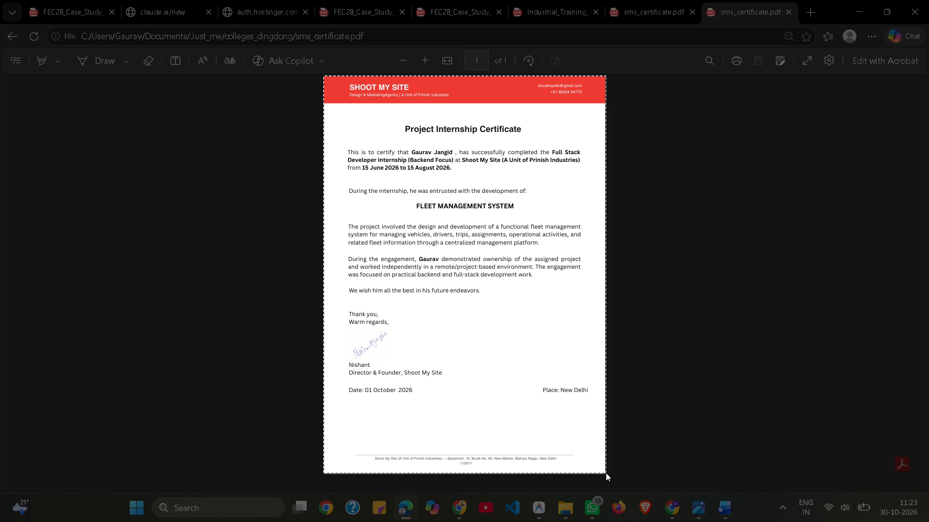
left_click_drag(606, 473, 605, 477)
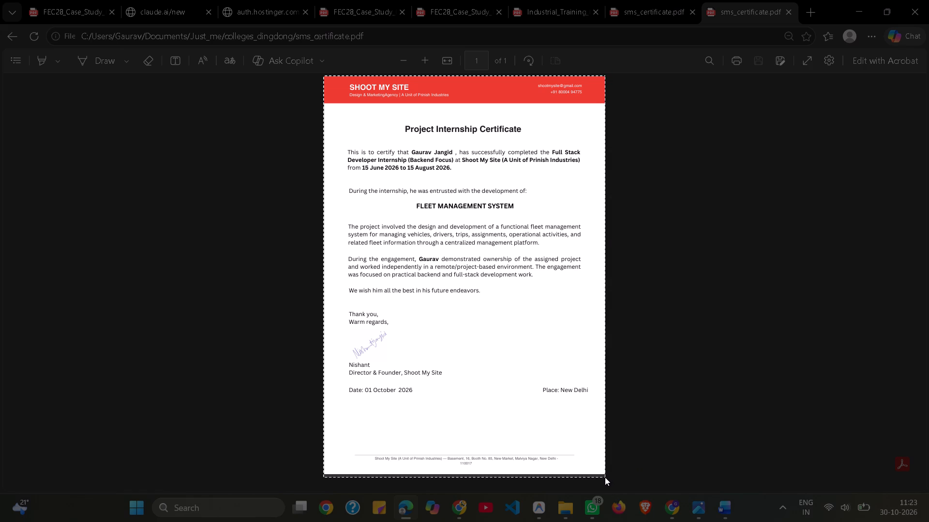
left_click_drag(605, 477, 603, 475)
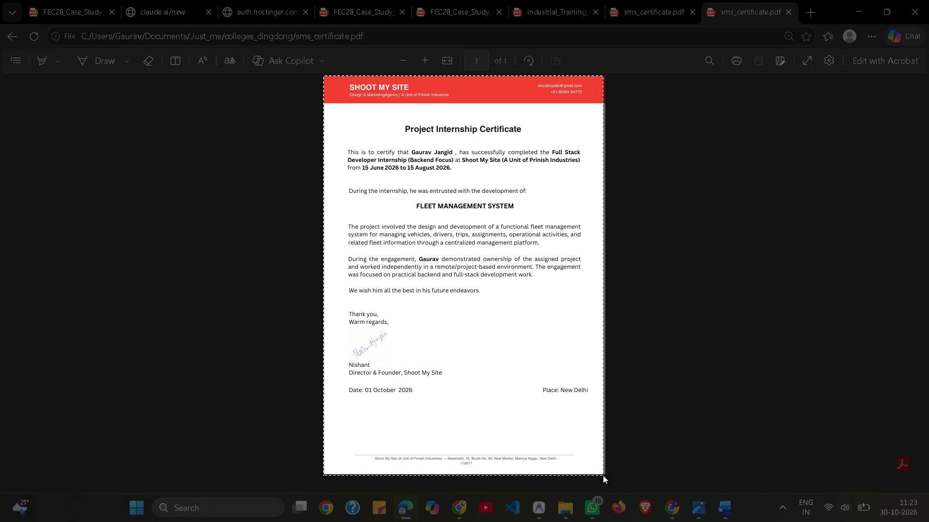
left_click_drag(603, 475, 606, 472)
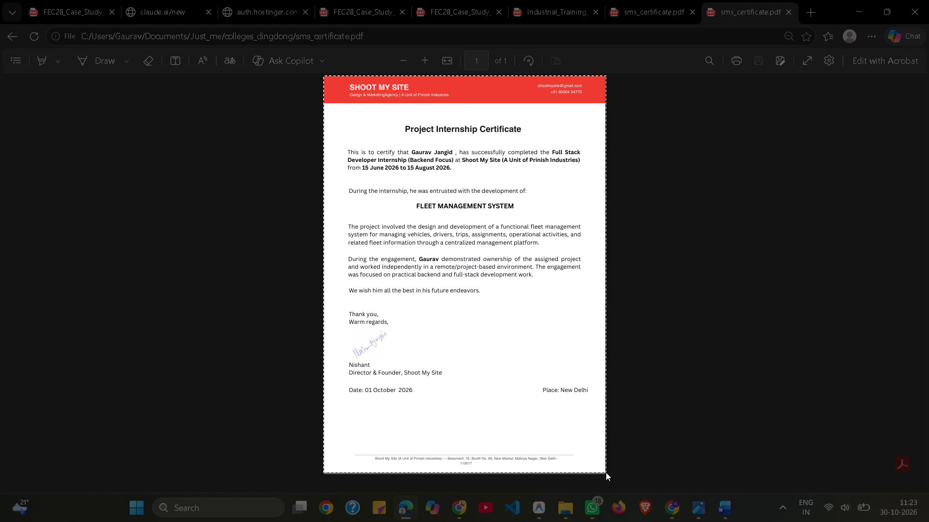
left_click_drag(606, 472, 604, 474)
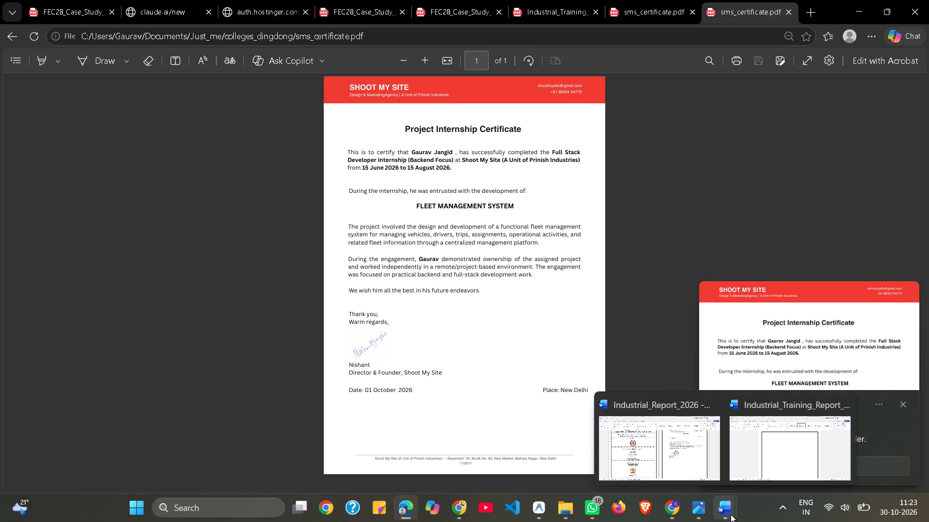
Switch to the Industrial_Training_Report document in Word and paste the certificate screenshot into the blank page after the cover.
left_click(760, 460)
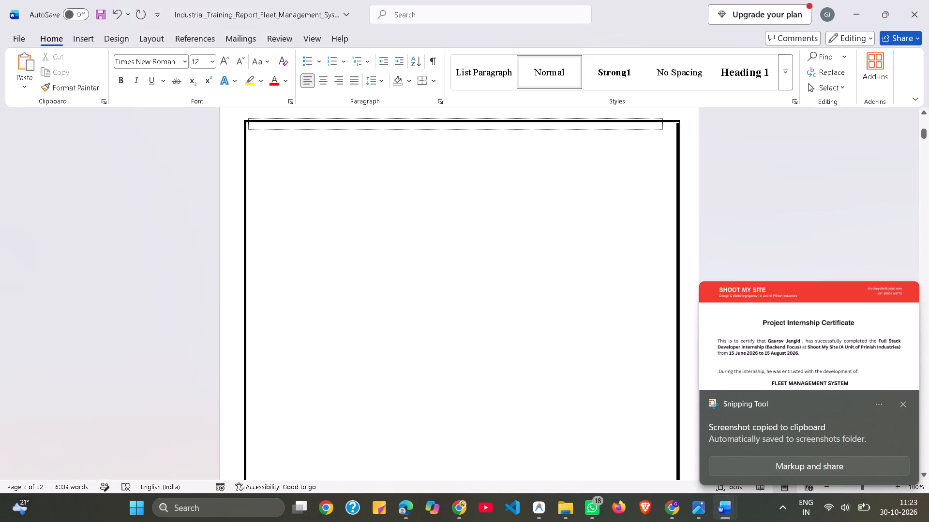
left_click(434, 228)
key("ctrl+v")
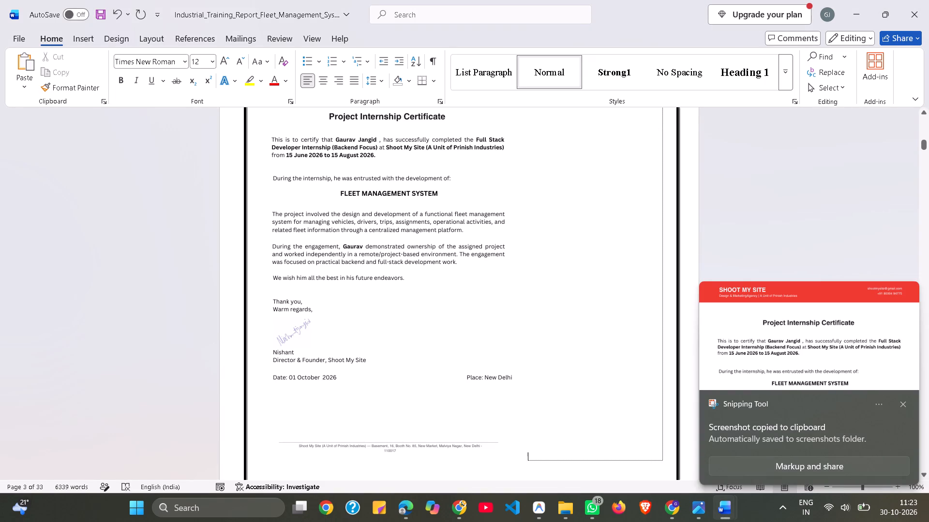
Reduce the height of the pasted certificate picture slightly from its lower and upper edges.
left_click(408, 221)
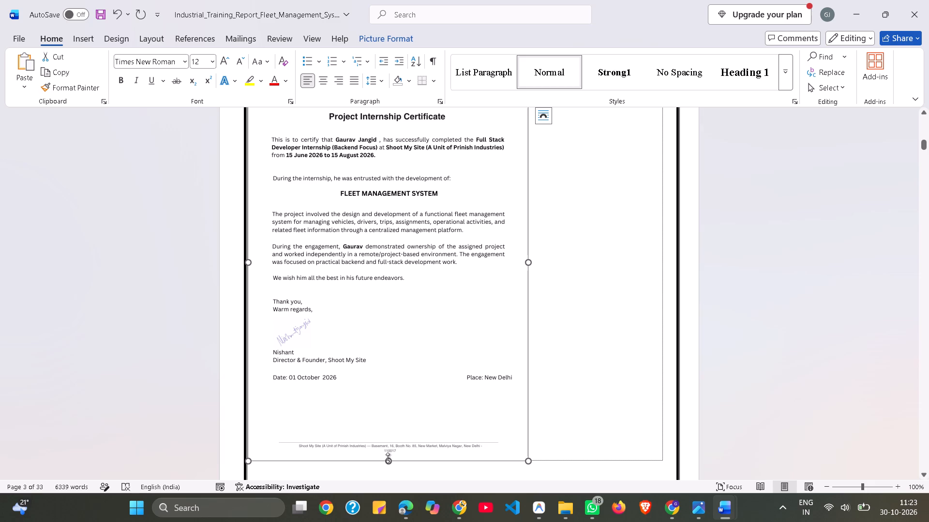
left_click_drag(388, 458, 388, 442)
scroll(386, 388, "up", 1)
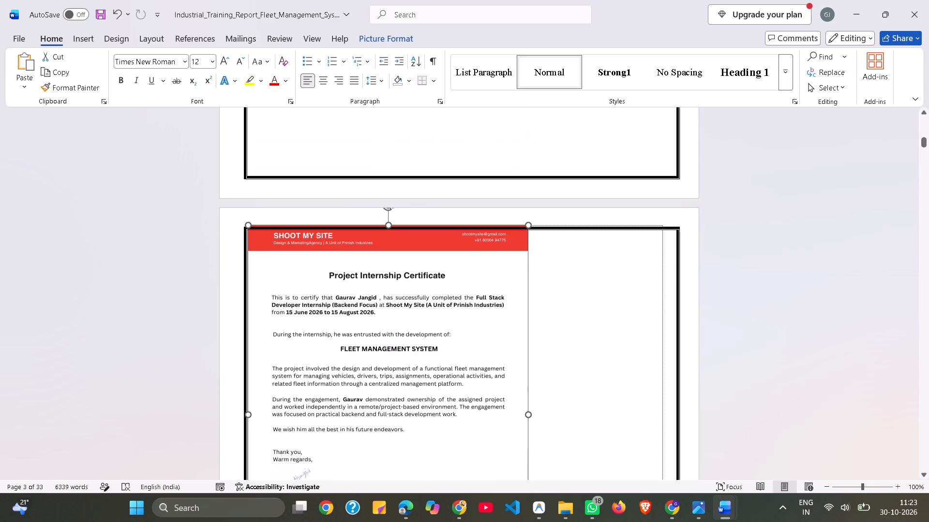
scroll(386, 388, "up", 1)
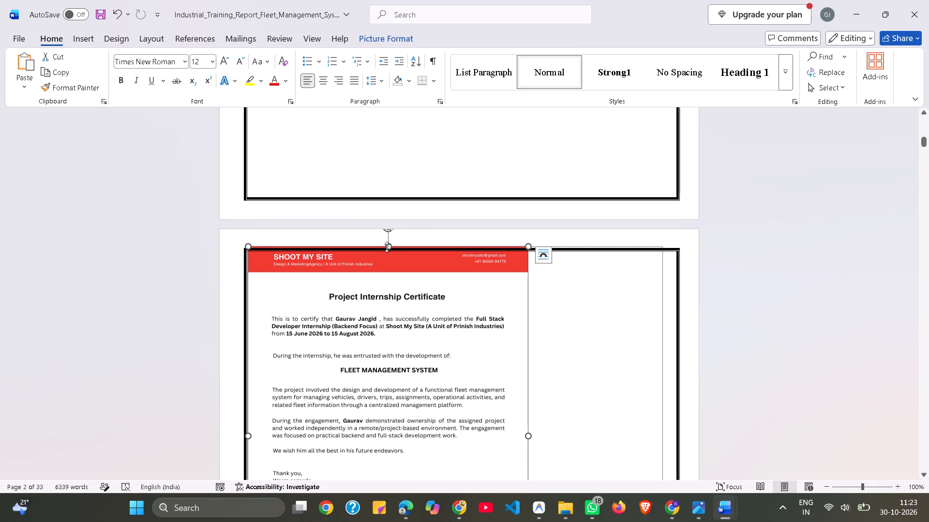
left_click_drag(387, 247, 387, 265)
left_click_drag(390, 252, 416, 284)
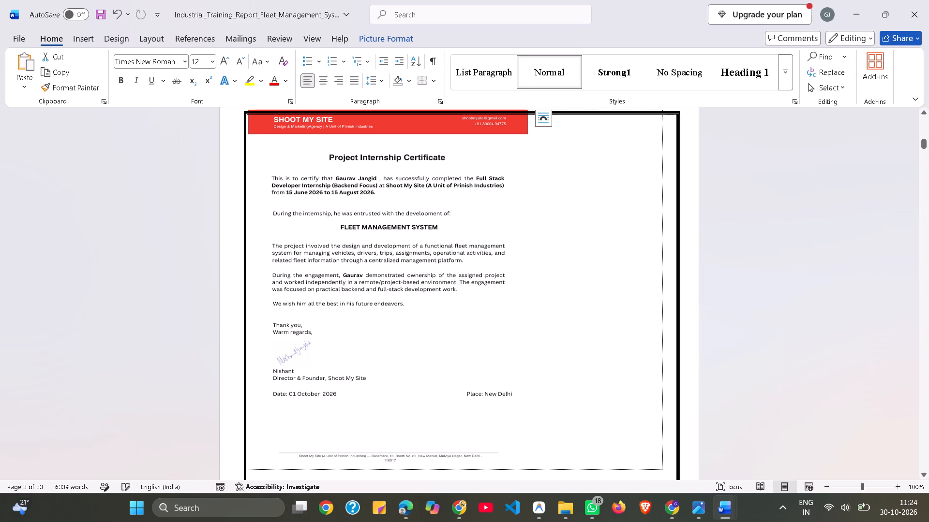
Set the certificate picture's text wrapping to Tight.
left_click(86, 36)
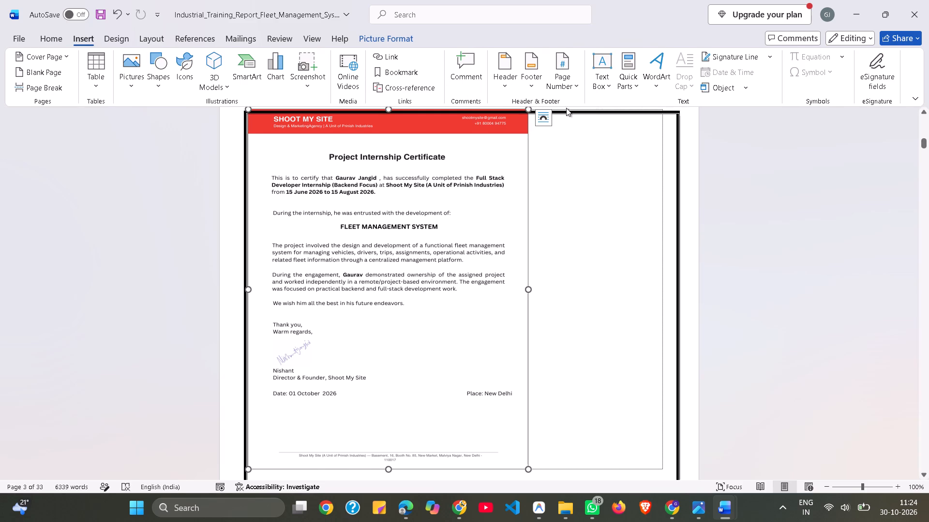
left_click(546, 116)
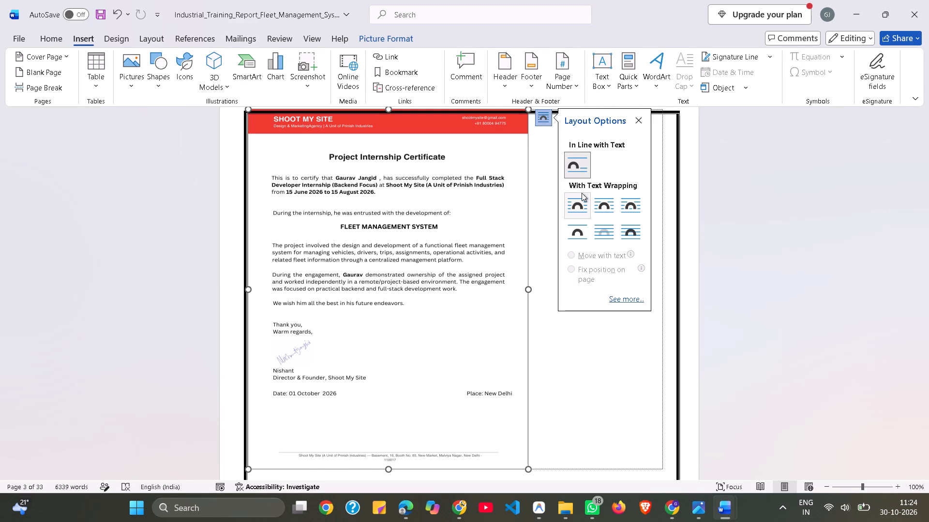
left_click(604, 213)
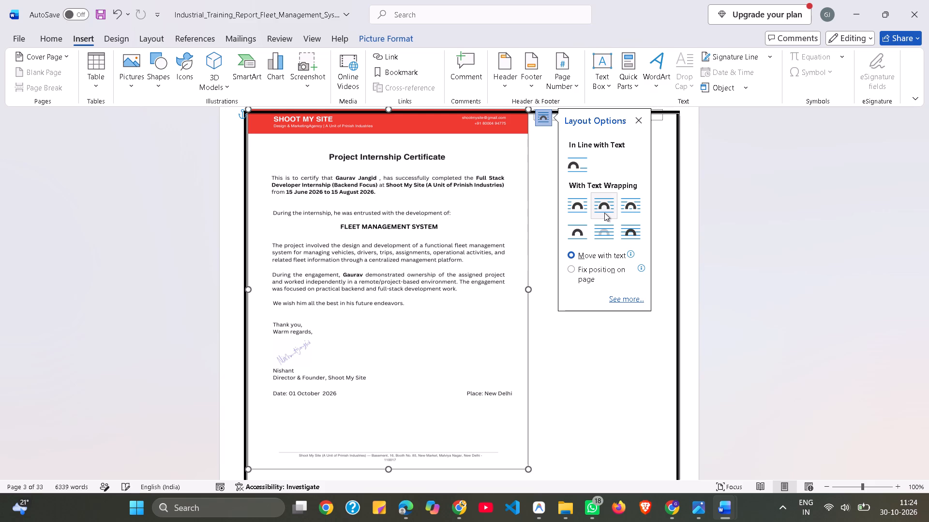
left_click(719, 261)
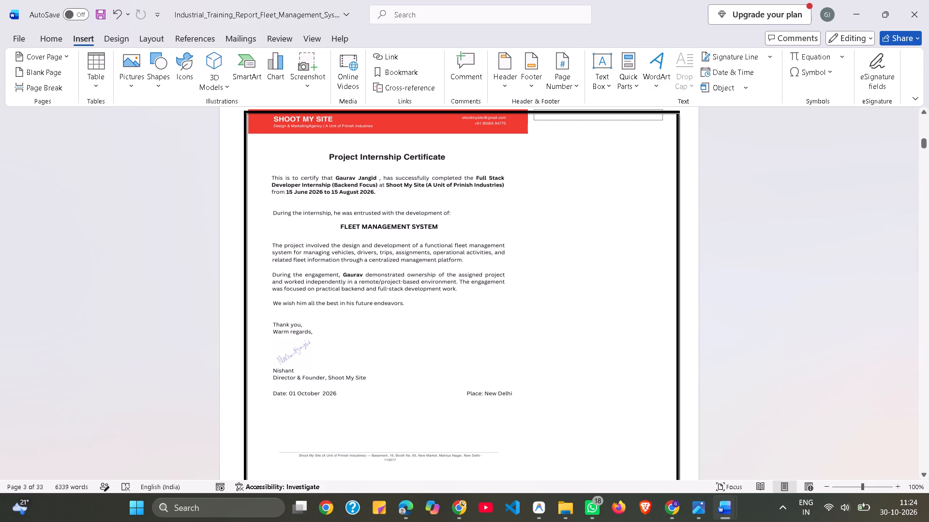
Move the certificate picture down and inward so it sits horizontally centred inside the page border, just below the top edge.
left_click(462, 232)
left_click_drag(462, 232, 522, 269)
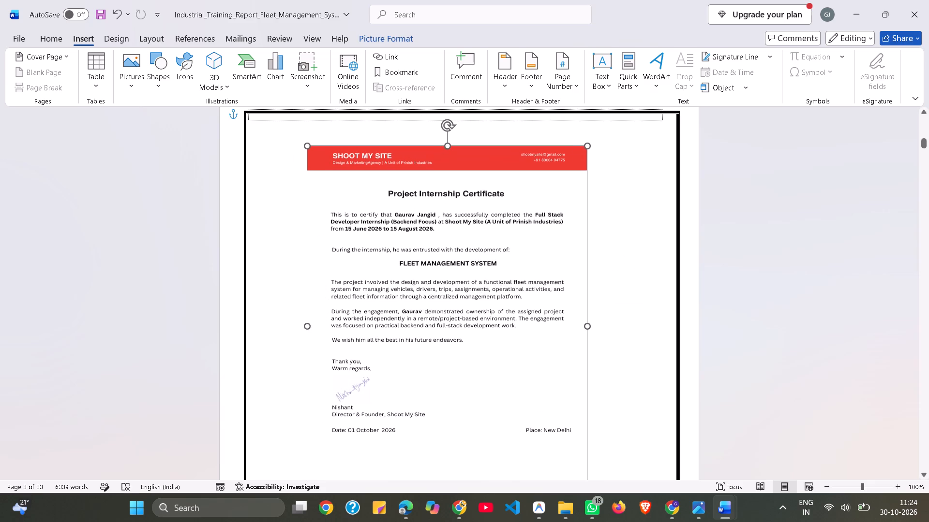
left_click_drag(522, 269, 547, 262)
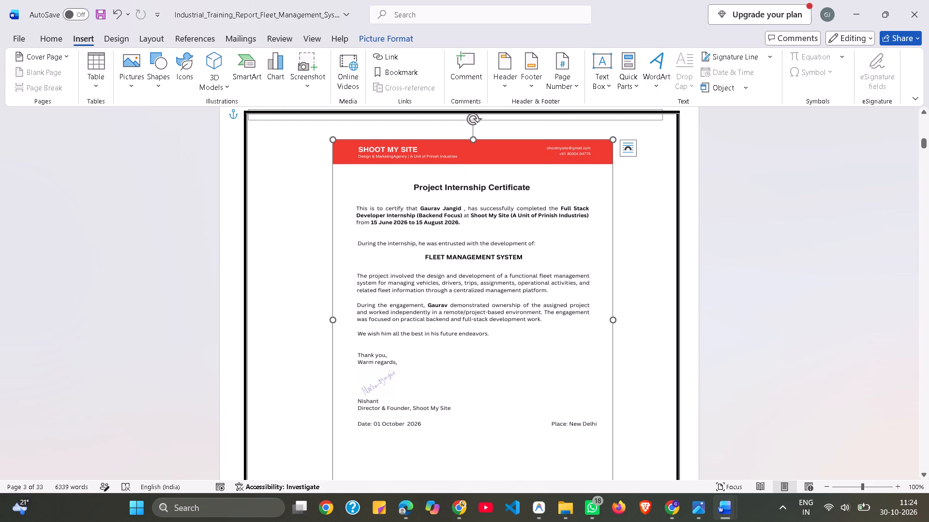
left_click_drag(528, 276, 504, 275)
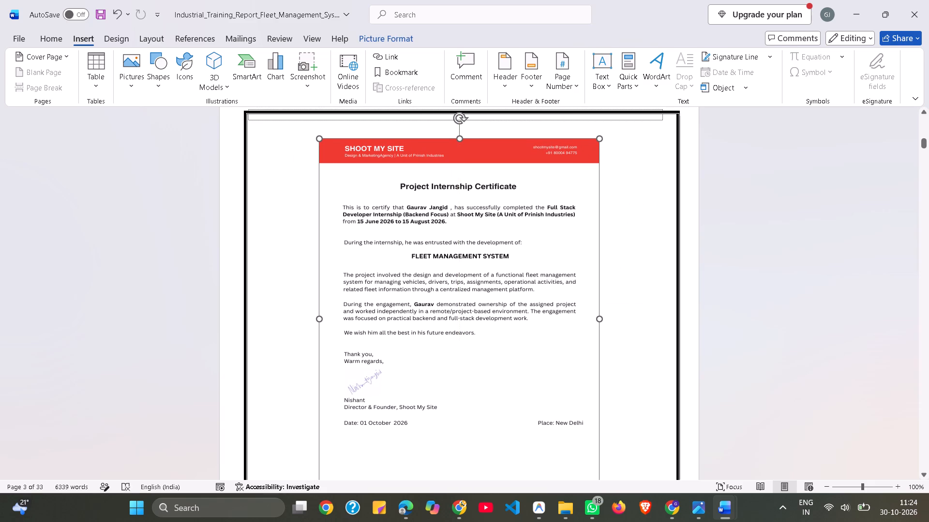
Widen the internship certificate picture on both sides toward the vertical page borders.
left_click_drag(598, 319, 626, 319)
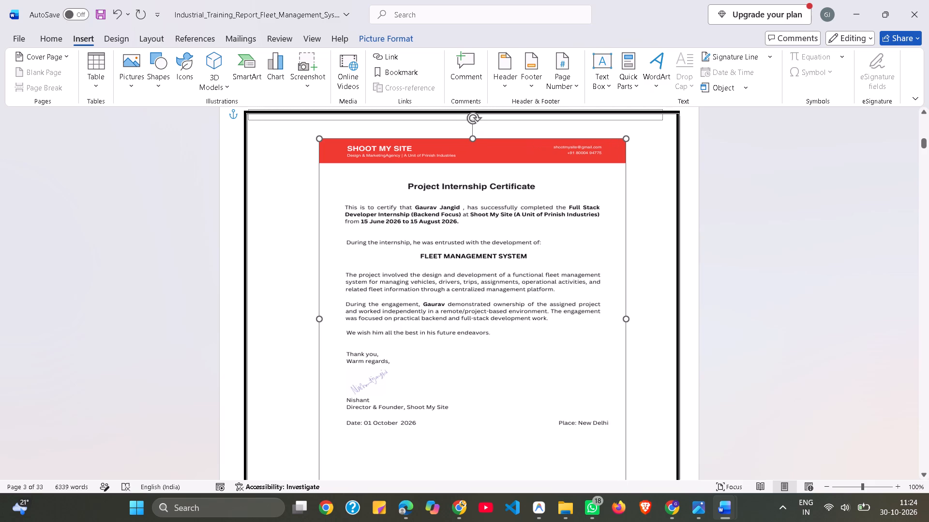
left_click_drag(626, 319, 641, 317)
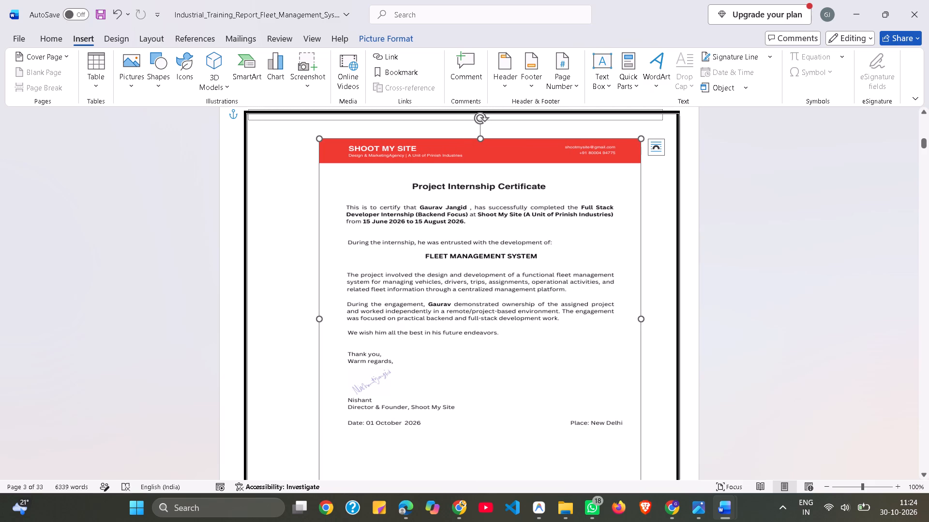
left_click_drag(319, 319, 288, 315)
Stretch the certificate picture's height by raising its upper edge to the top border and extending its lower edge toward the bottom border.
left_click_drag(465, 136, 464, 125)
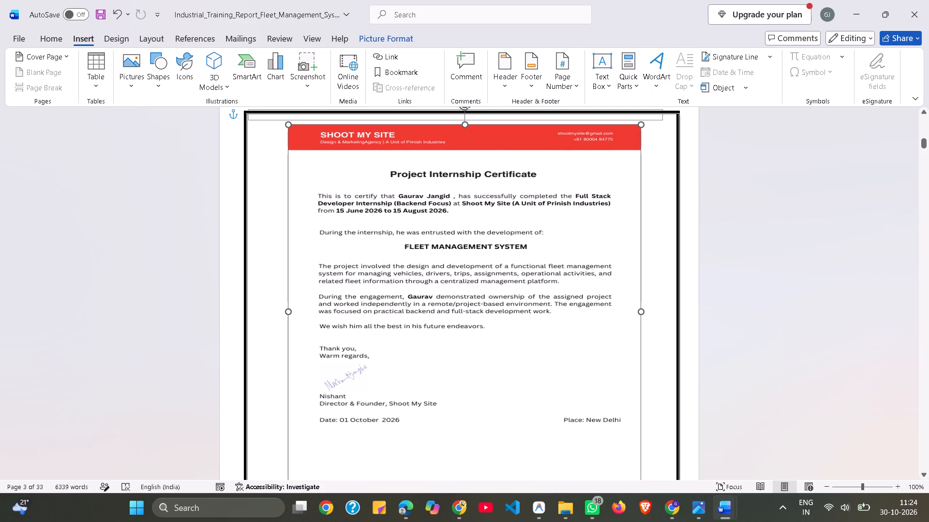
scroll(484, 254, "down", 2)
left_click_drag(463, 327, 464, 370)
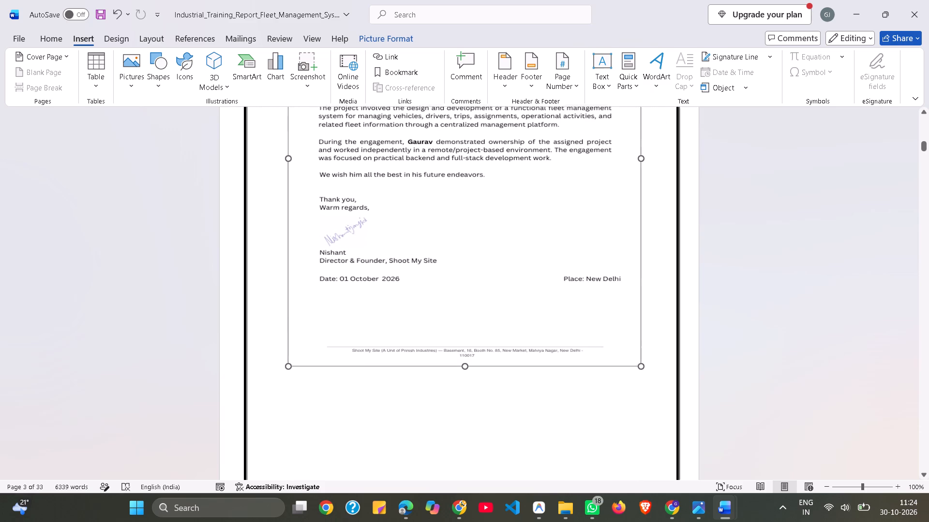
left_click_drag(464, 370, 472, 409)
scroll(481, 304, "down", 1)
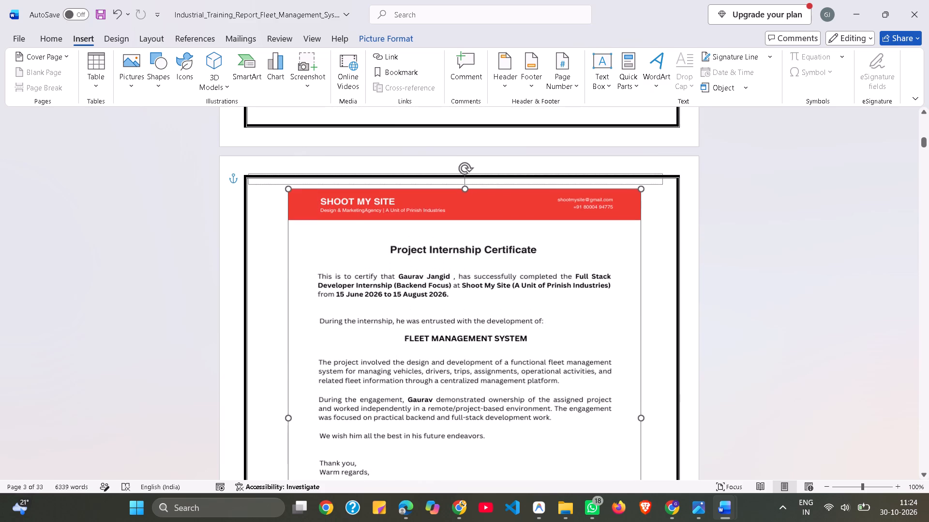
scroll(481, 304, "down", 1)
scroll(481, 304, "up", 1)
scroll(481, 304, "down", 1)
scroll(481, 304, "up", 1)
scroll(481, 304, "down", 1)
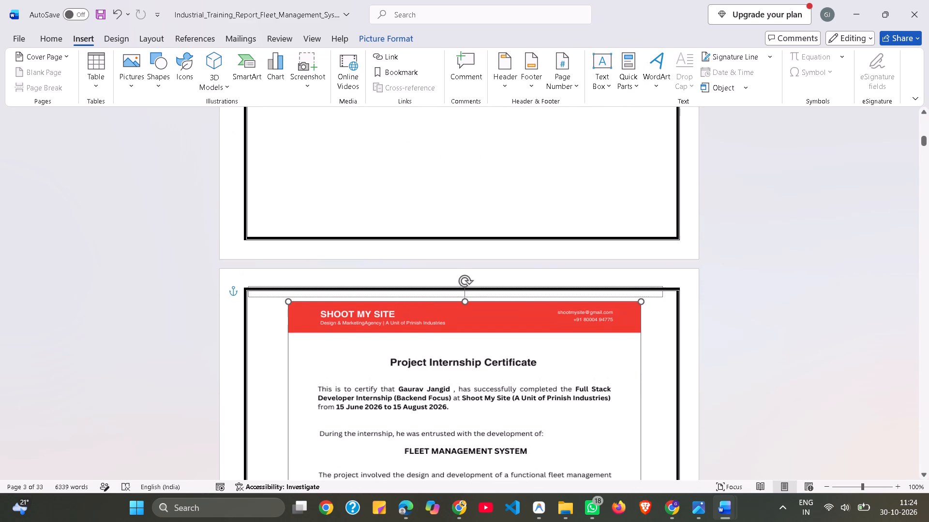
scroll(481, 304, "down", 1)
right_click(481, 304)
scroll(481, 304, "down", 1)
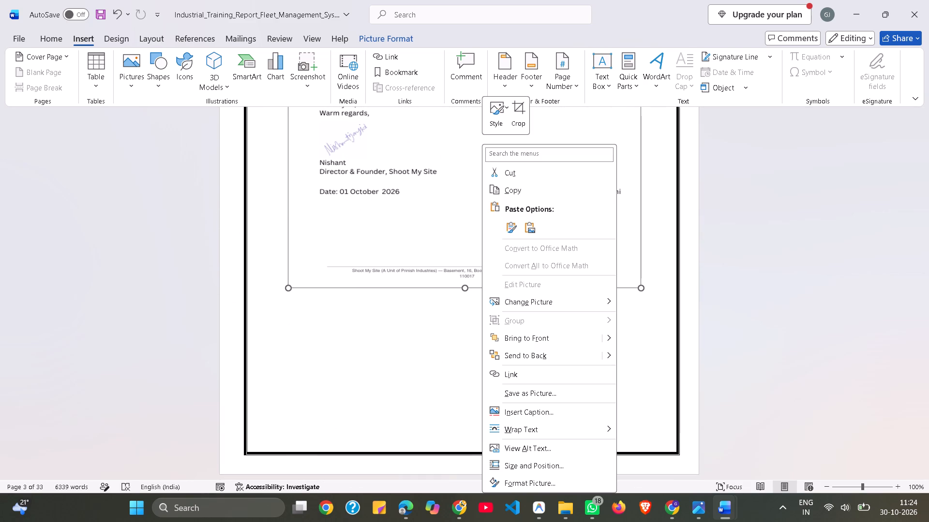
left_click_drag(464, 287, 470, 375)
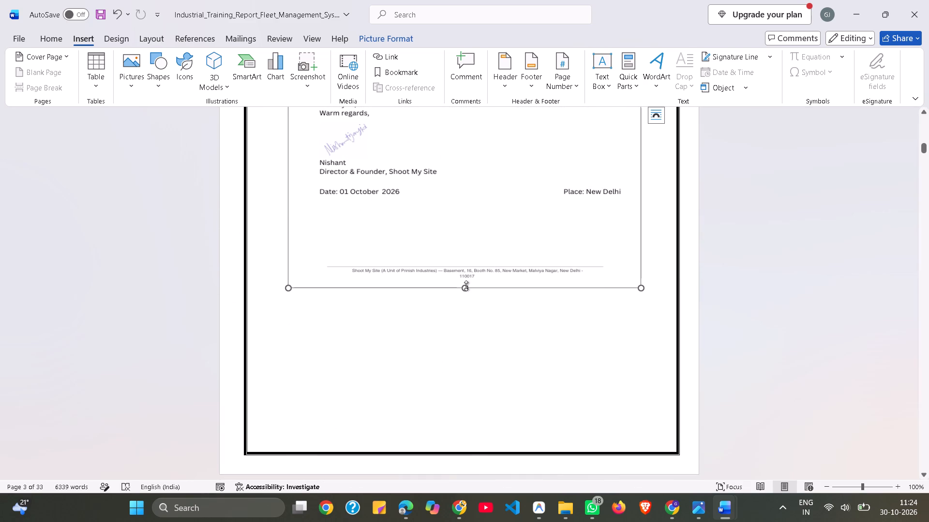
left_click_drag(465, 286, 469, 376)
scroll(469, 376, "down", 1)
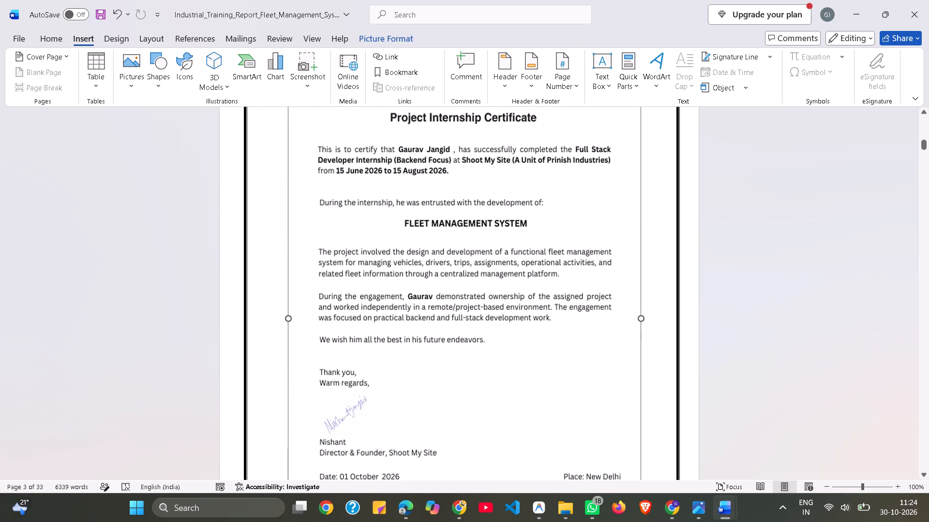
Widen the certificate picture further so both side edges sit just inside the page border with even gaps.
left_click_drag(641, 320, 669, 322)
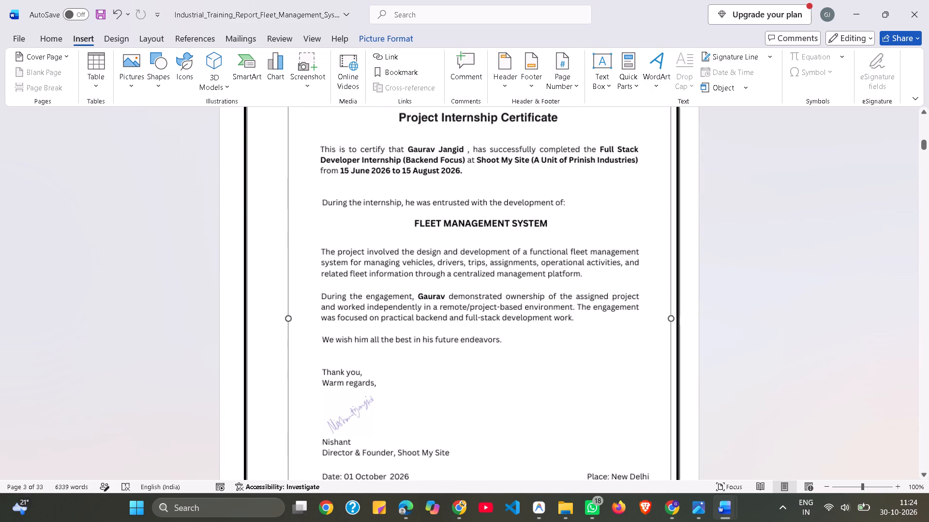
left_click_drag(669, 322, 661, 322)
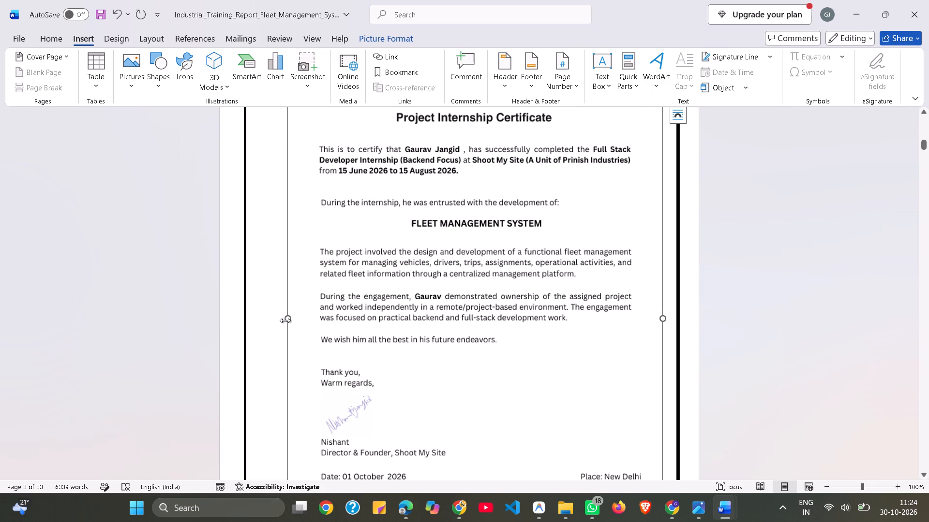
left_click_drag(285, 320, 254, 320)
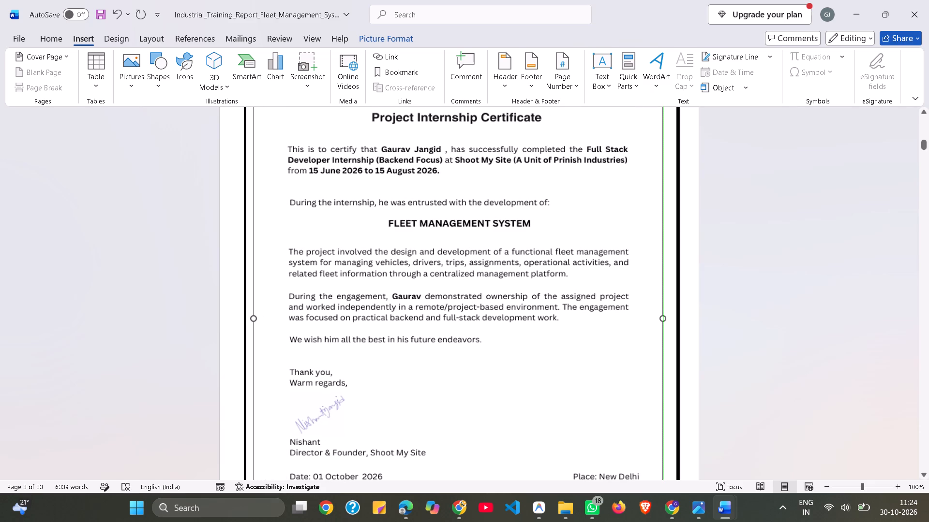
left_click_drag(254, 320, 261, 320)
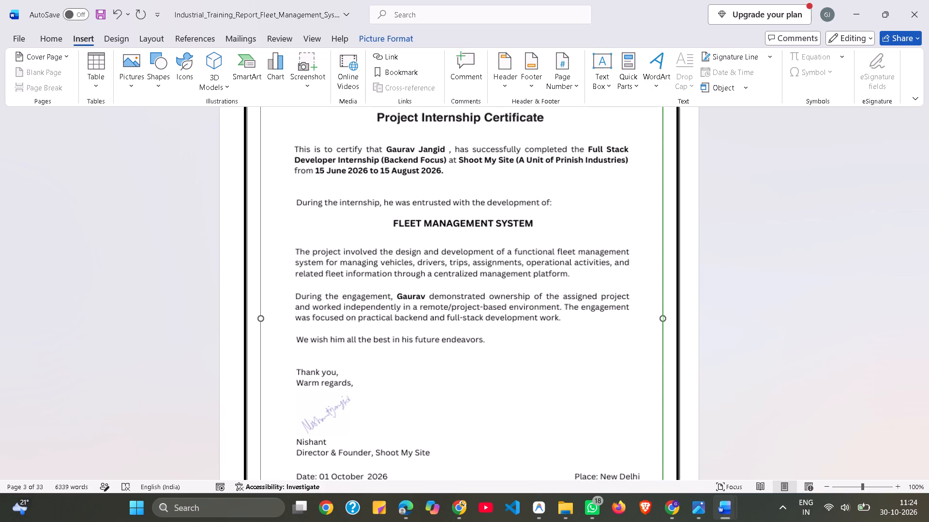
left_click_drag(261, 320, 262, 320)
scroll(387, 322, "down", 1)
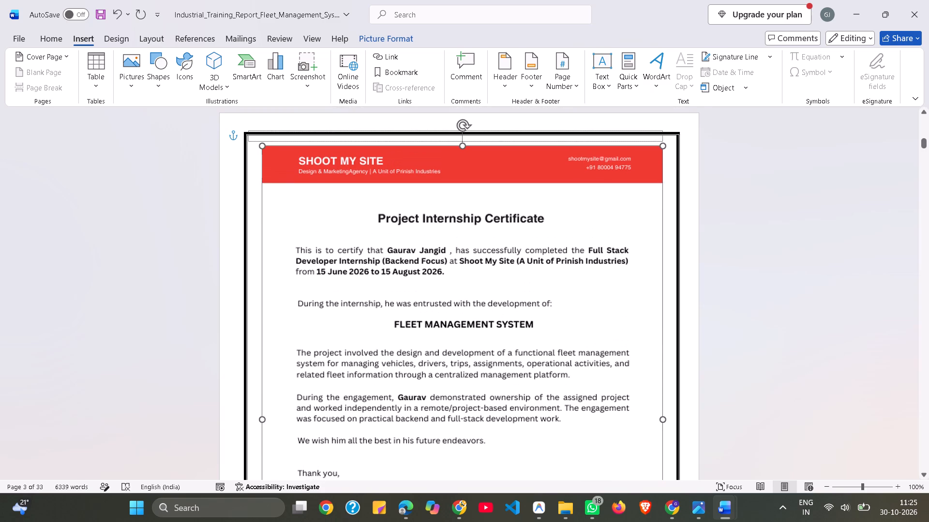
scroll(387, 322, "down", 1)
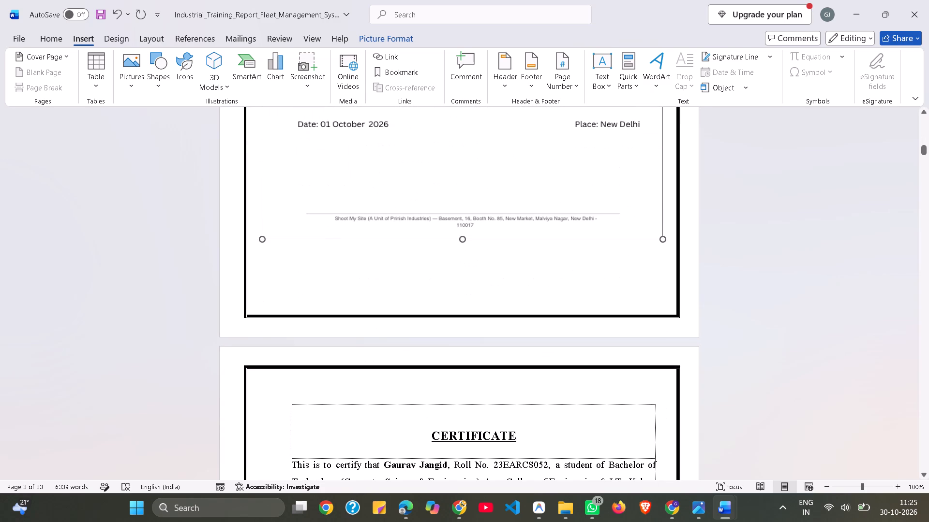
Save the Industrial_Training_Report_Fleet_Management_System document.
key("ctrl+s")
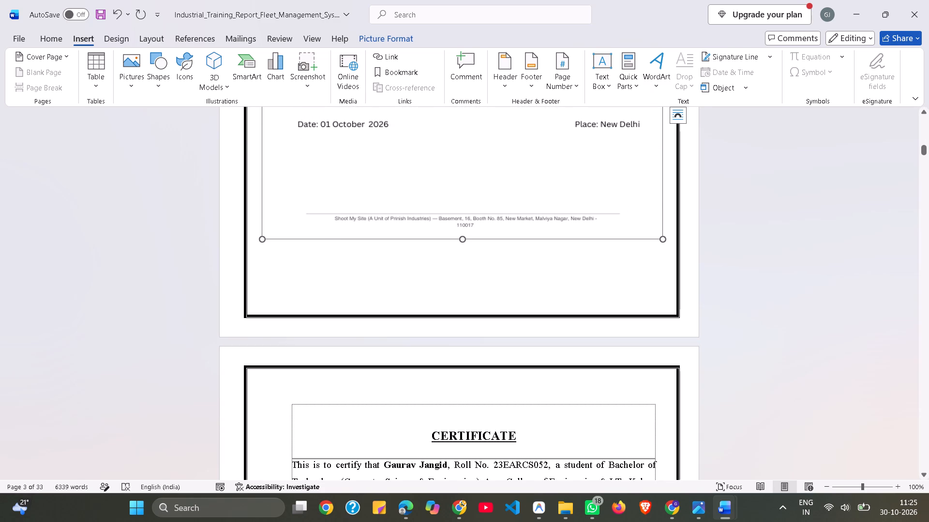
key("ctrl+s")
key("ctrl+s")
key("ctrl+s")
key("ctrl+s")
key("ctrl+s")
key("ctrl+s")
key("ctrl+s")
key("ctrl+s")
key("ctrl+s")
key("ctrl+s")
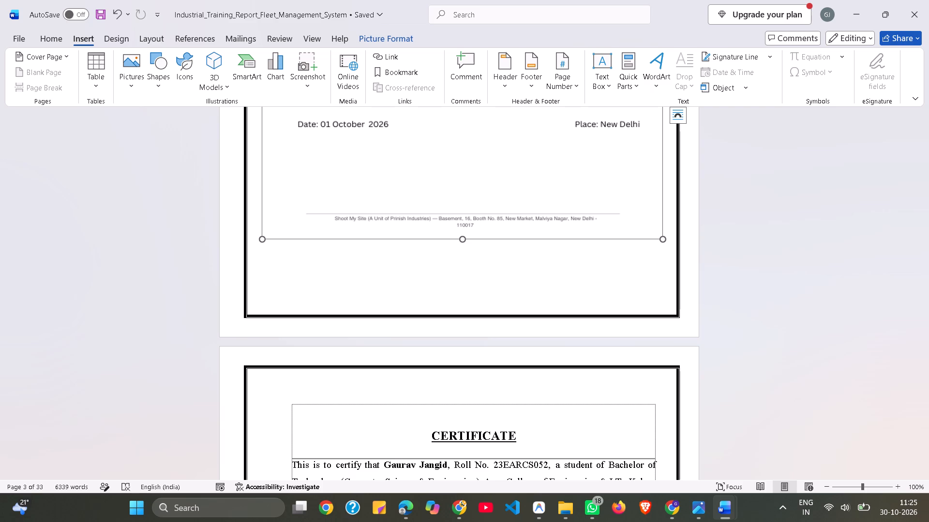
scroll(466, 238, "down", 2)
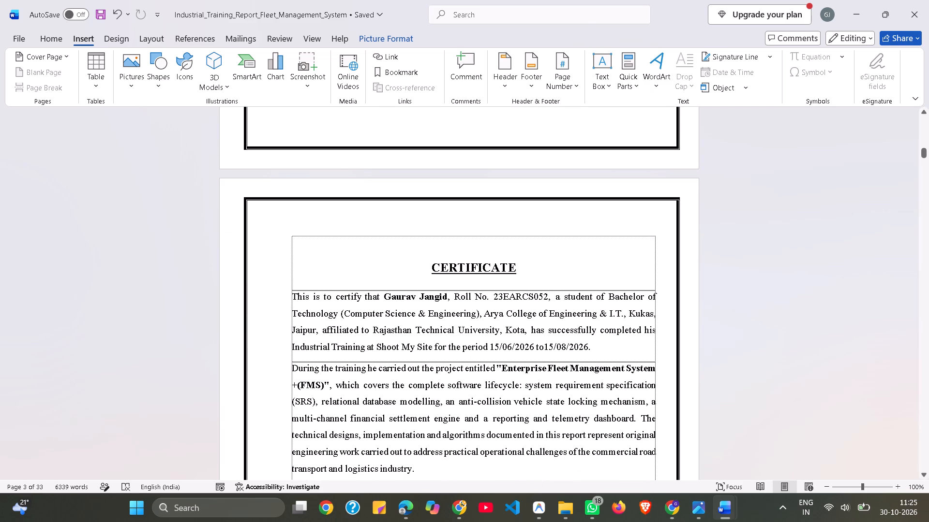
scroll(466, 238, "down", 3)
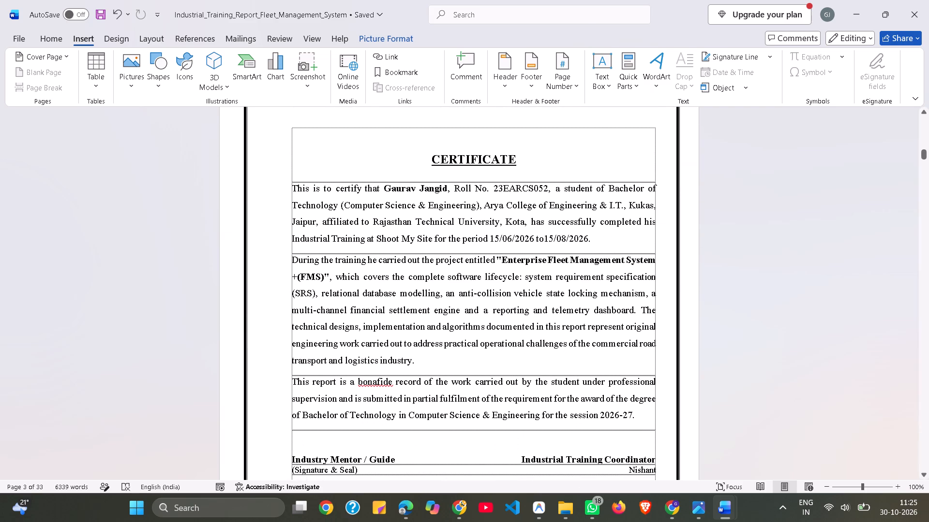
scroll(466, 238, "down", 4)
left_click(860, 244)
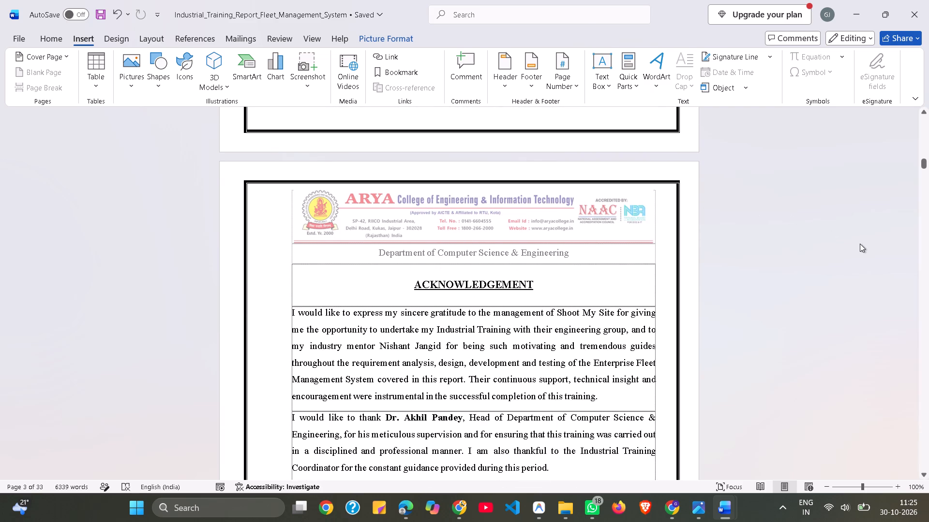
scroll(555, 275, "up", 8)
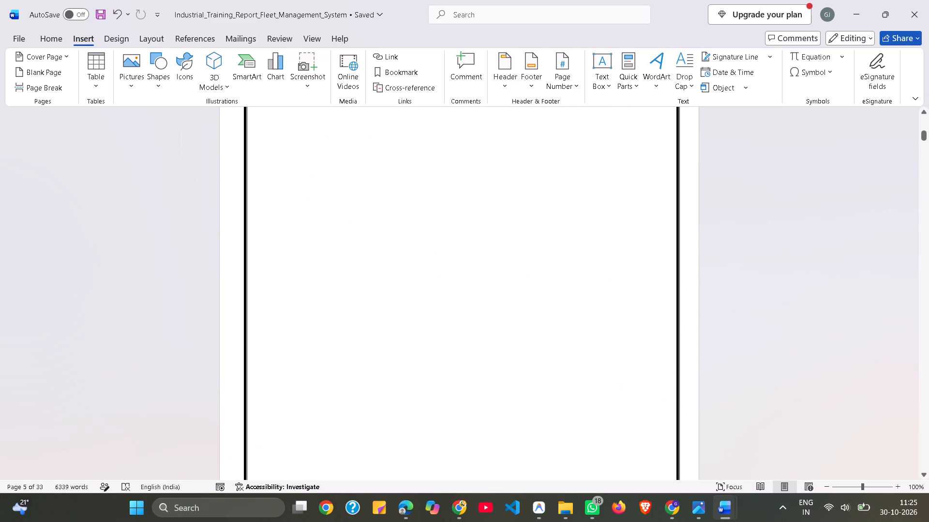
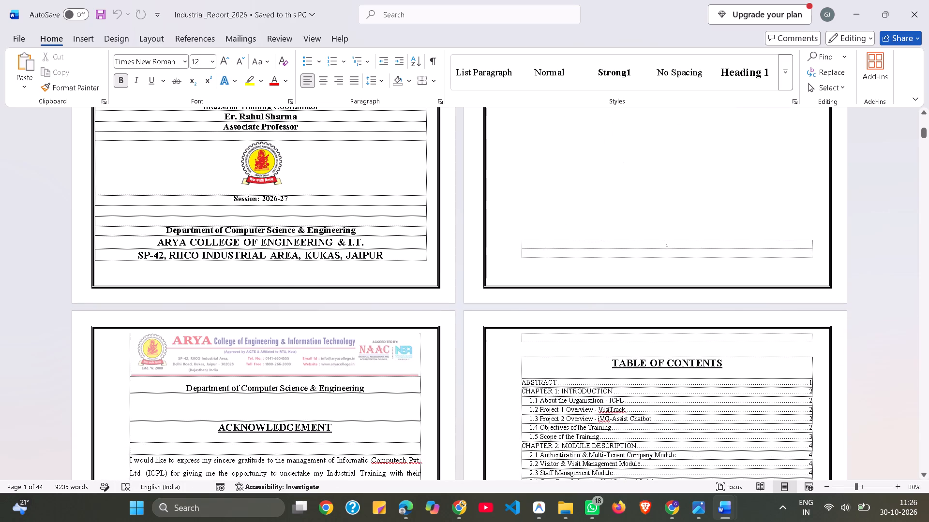
scroll(426, 380, "down", 4)
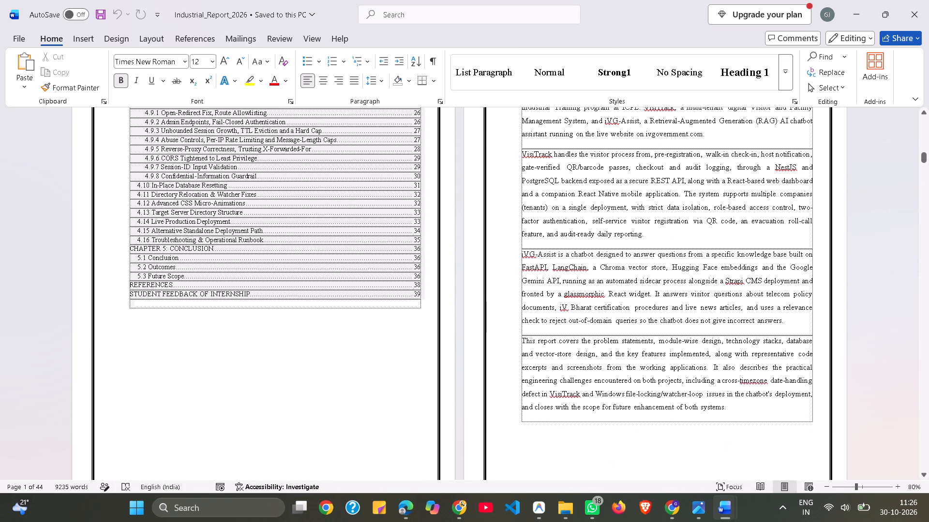
scroll(425, 320, "down", 4)
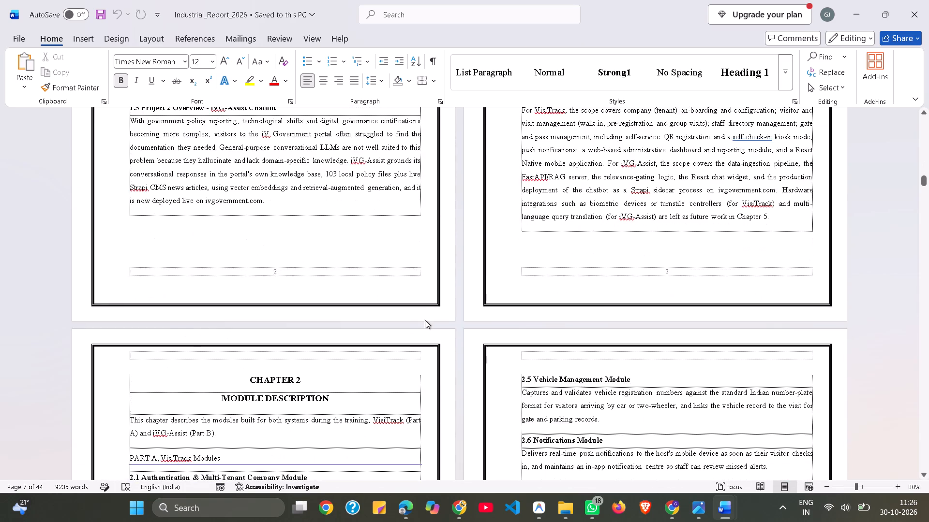
scroll(425, 320, "down", 20)
scroll(425, 320, "down", 18)
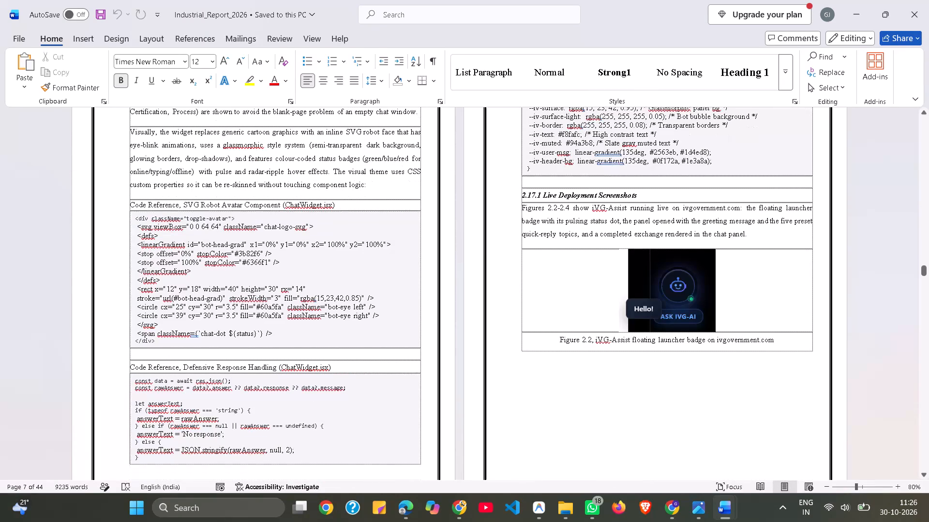
scroll(425, 320, "down", 7)
scroll(425, 320, "down", 20)
scroll(425, 320, "down", 17)
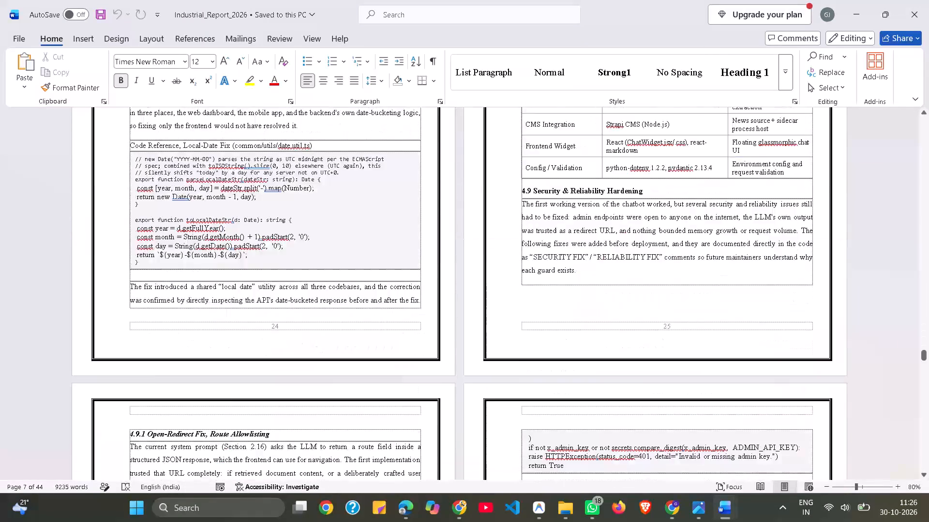
scroll(425, 320, "down", 20)
scroll(425, 320, "down", 20)
scroll(425, 320, "down", 15)
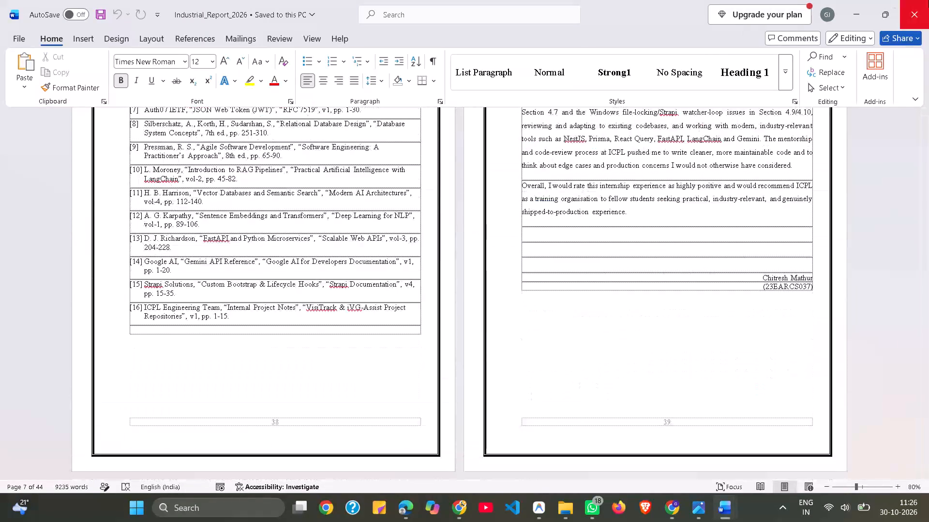
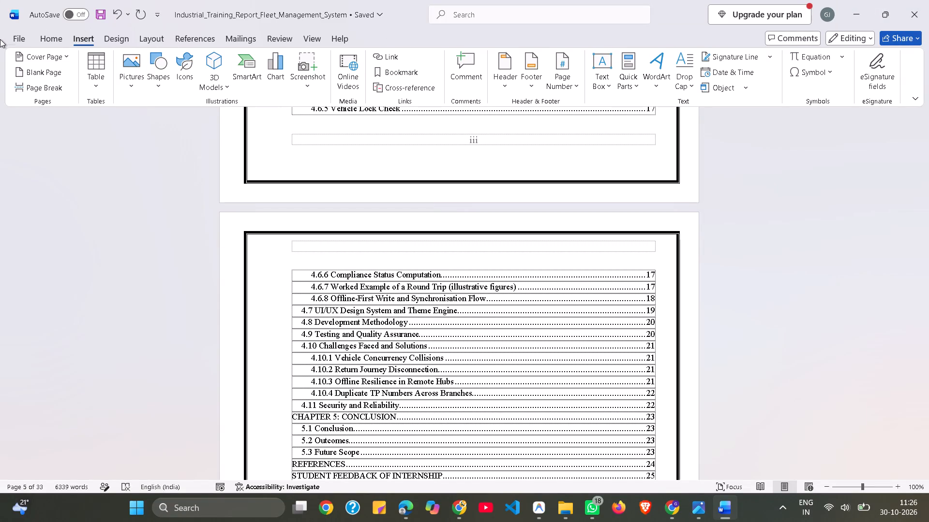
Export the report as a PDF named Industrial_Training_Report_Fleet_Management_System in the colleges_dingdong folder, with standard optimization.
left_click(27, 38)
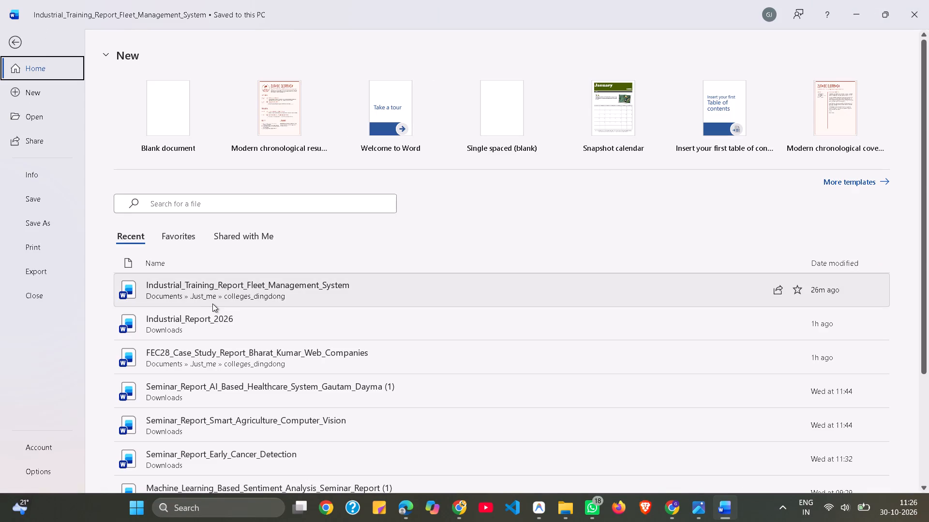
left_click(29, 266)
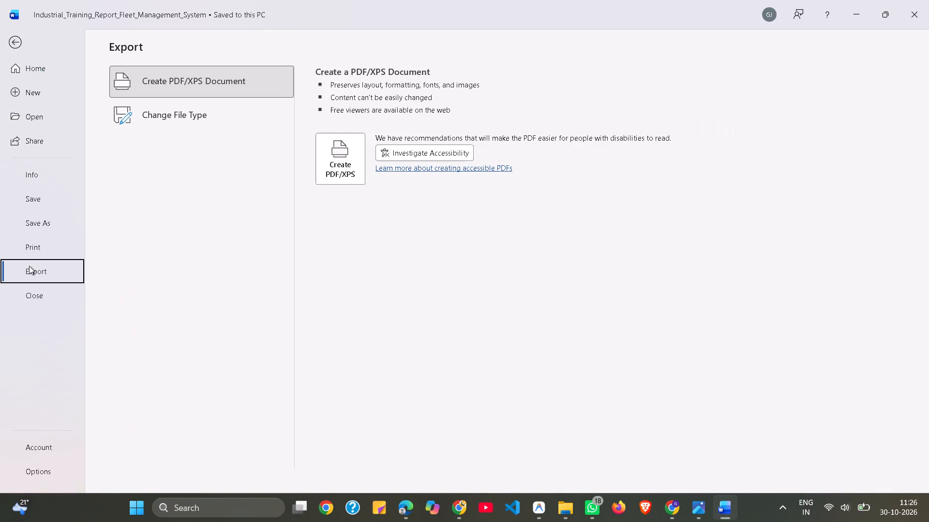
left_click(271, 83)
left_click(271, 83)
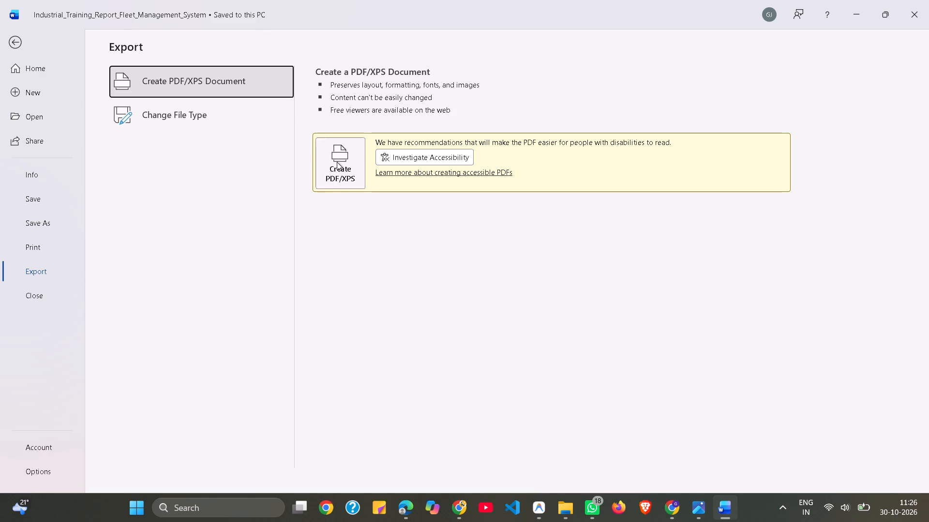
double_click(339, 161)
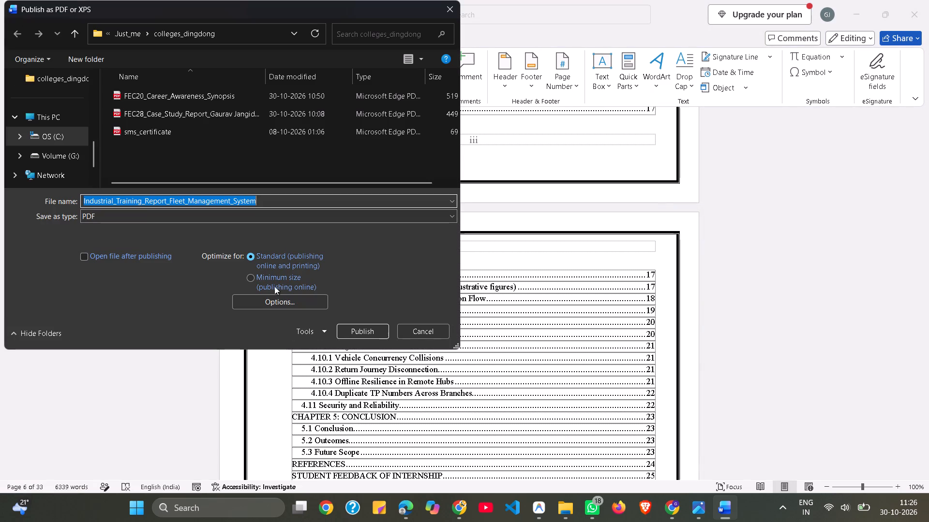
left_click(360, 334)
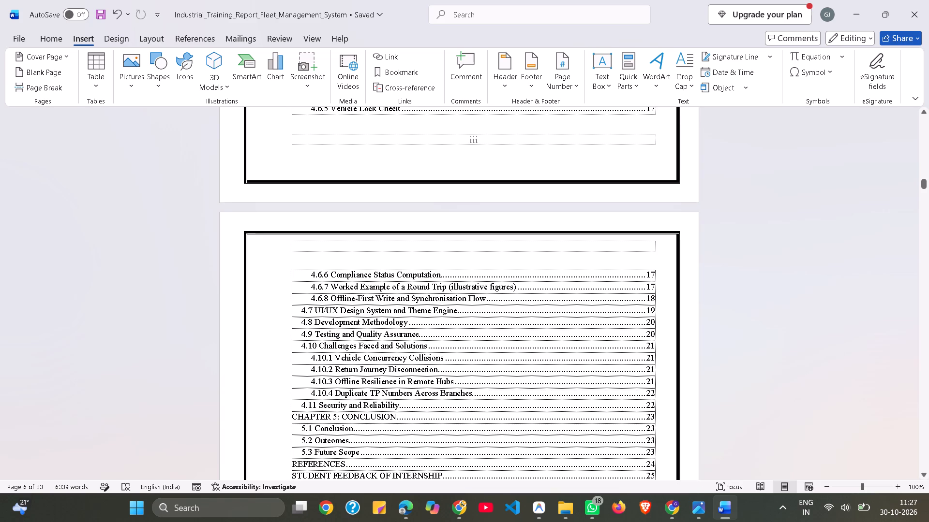
Open the exported Industrial_Training_Report_Fleet_Management_System PDF from the colleges_dingdong folder and examine the cover, the page after it and the certificate pages.
left_click(565, 516)
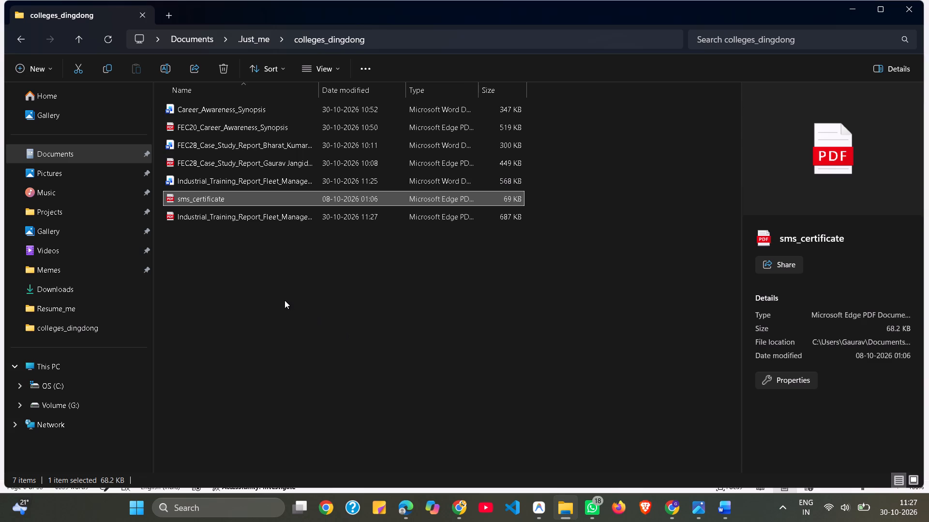
double_click(257, 219)
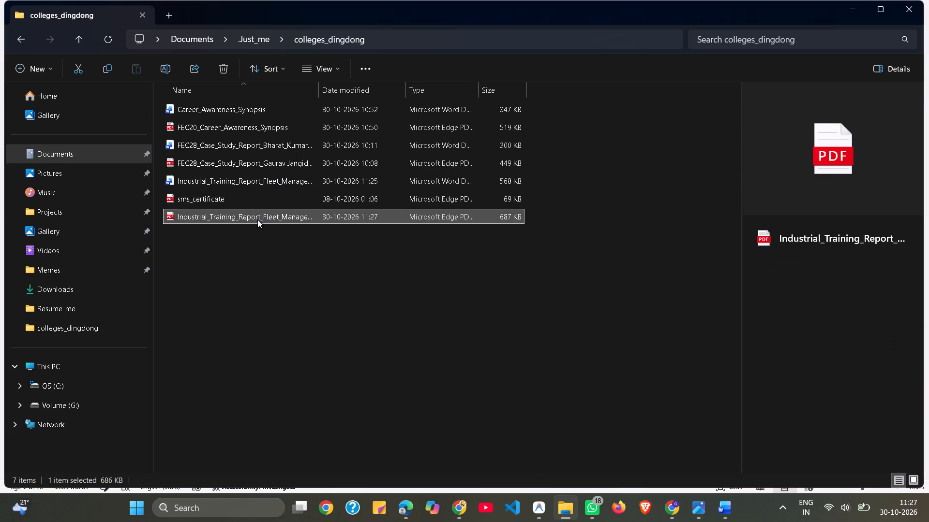
scroll(431, 299, "down", 2)
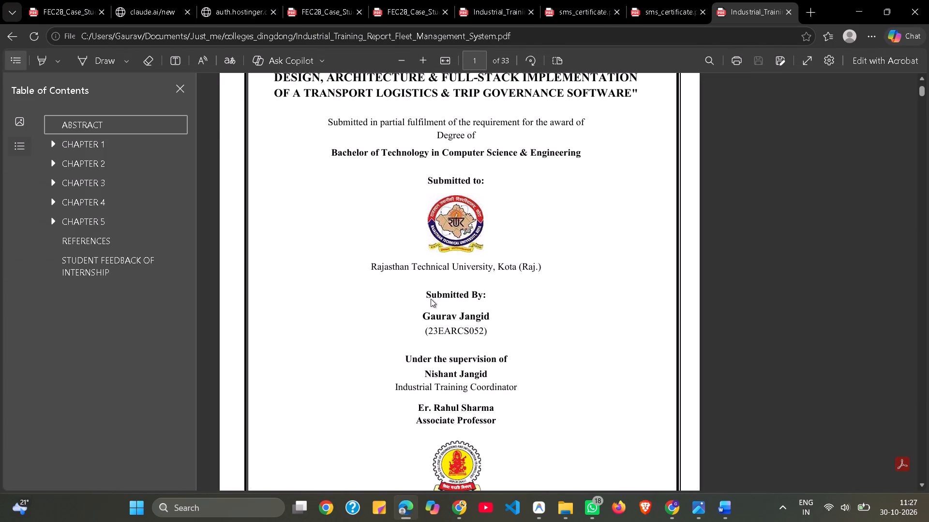
scroll(431, 299, "down", 2)
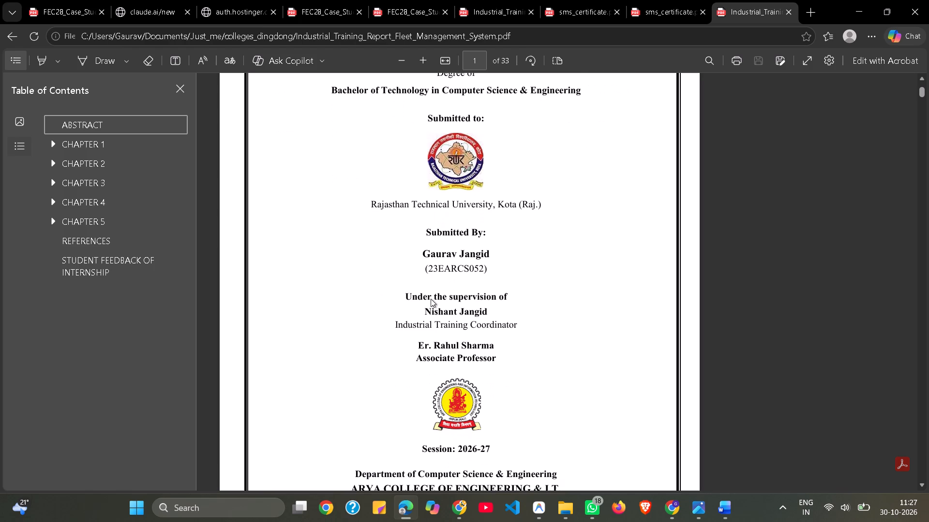
scroll(431, 299, "down", 2)
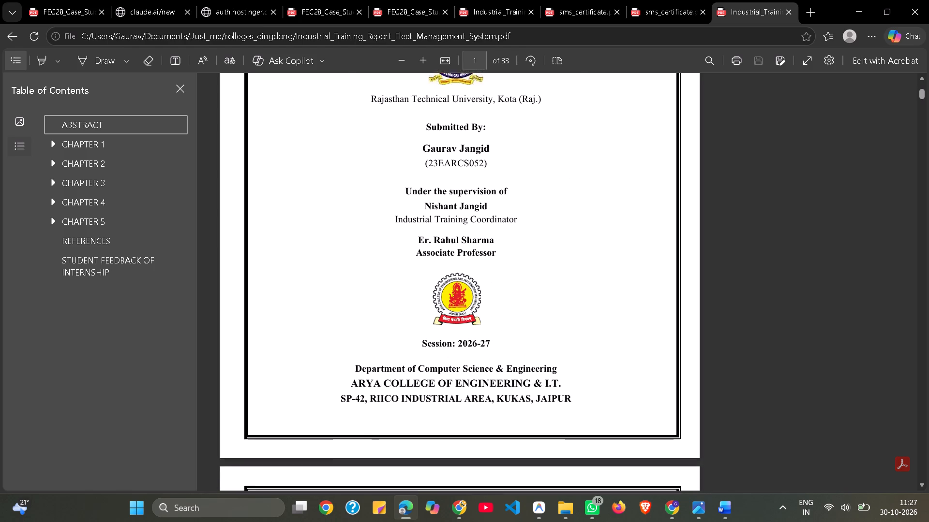
scroll(429, 282, "up", 1)
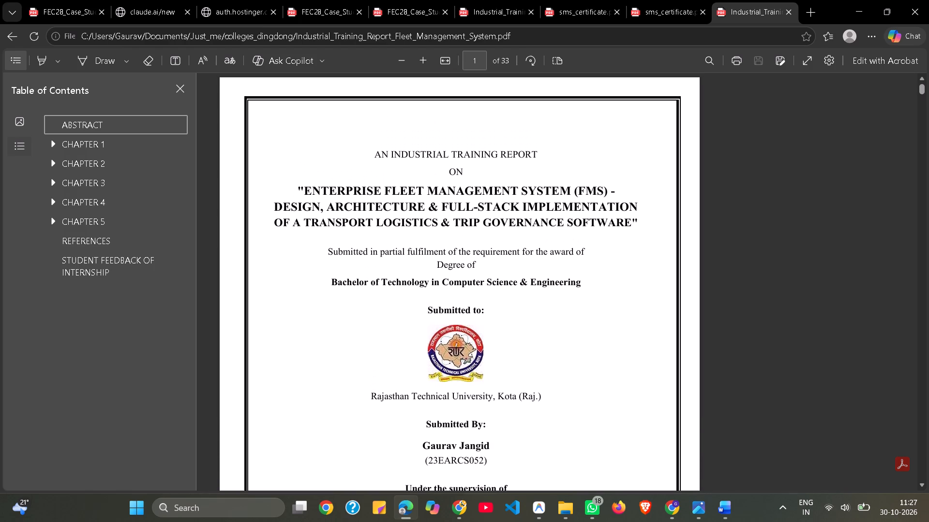
scroll(425, 263, "down", 2)
scroll(425, 263, "up", 2)
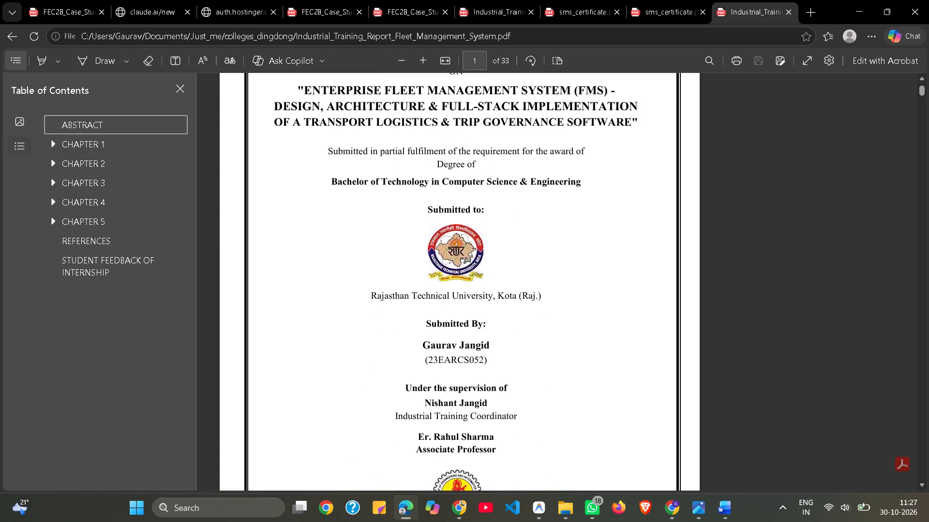
scroll(425, 263, "down", 3)
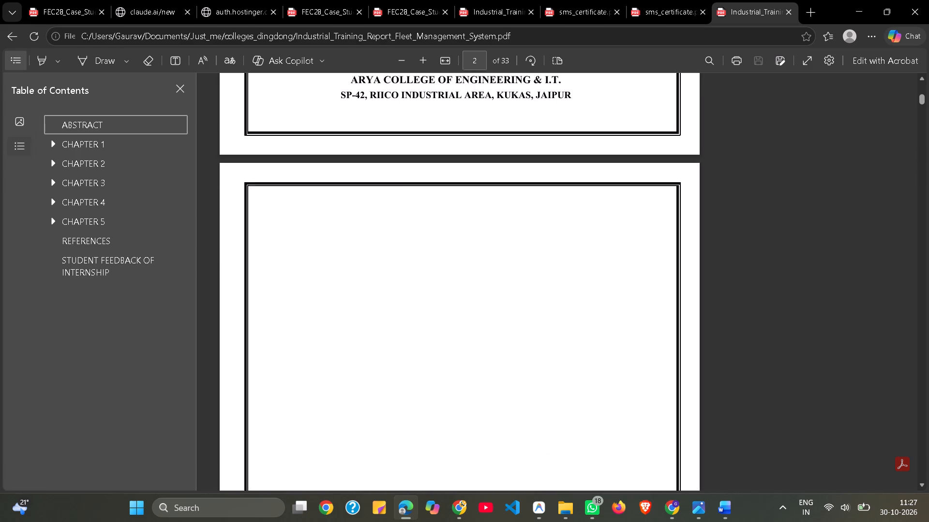
scroll(425, 263, "down", 1)
scroll(425, 263, "up", 3)
scroll(425, 263, "down", 2)
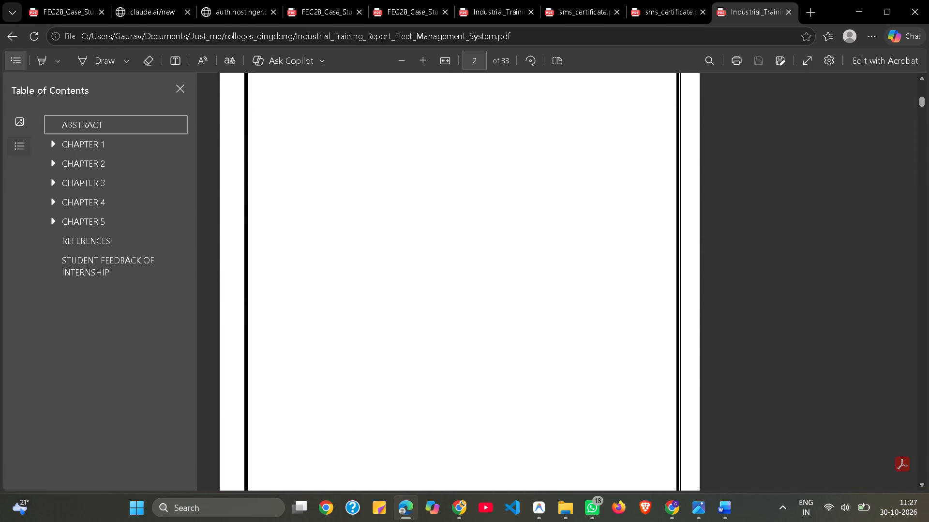
scroll(425, 263, "down", 1)
scroll(425, 263, "up", 4)
scroll(425, 263, "down", 2)
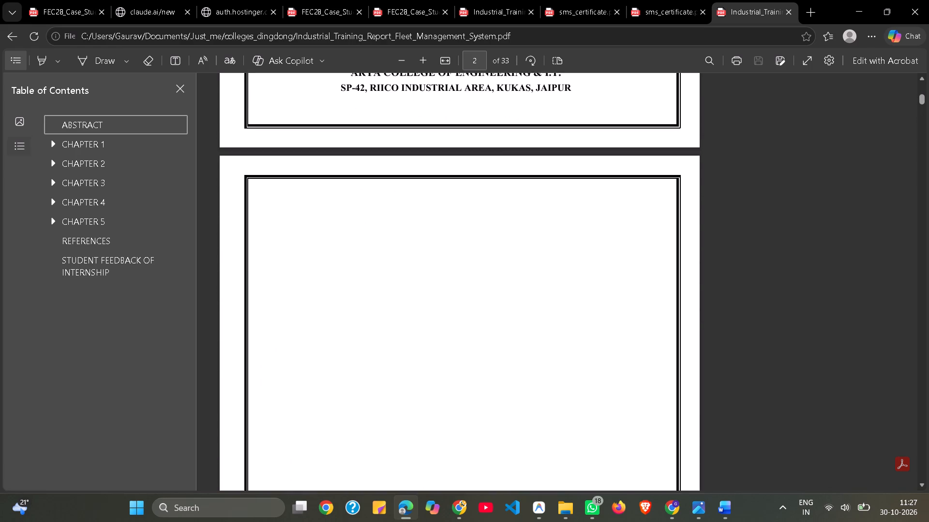
scroll(425, 263, "down", 4)
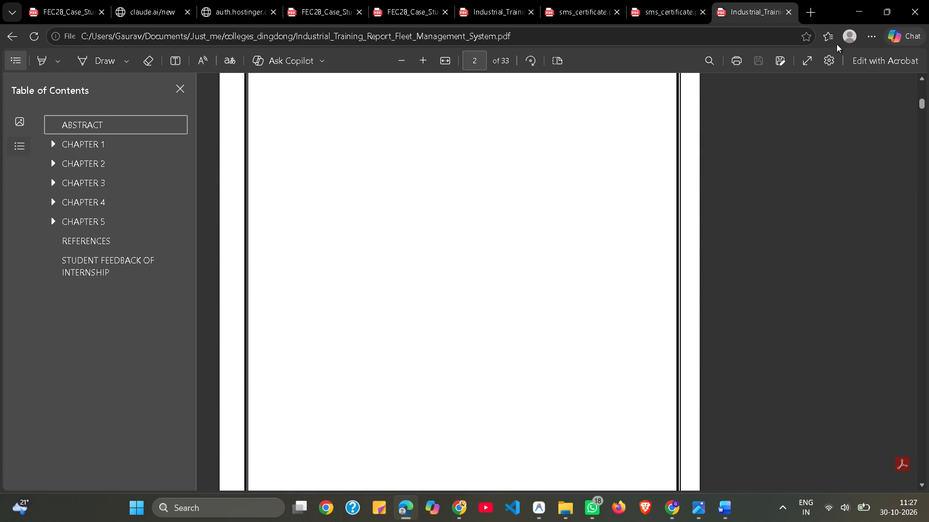
scroll(599, 351, "down", 7)
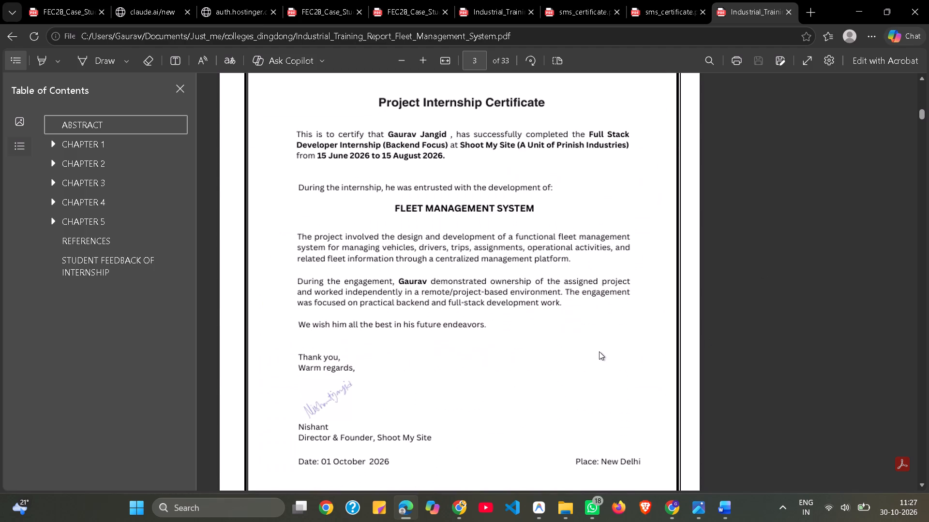
scroll(599, 351, "down", 3)
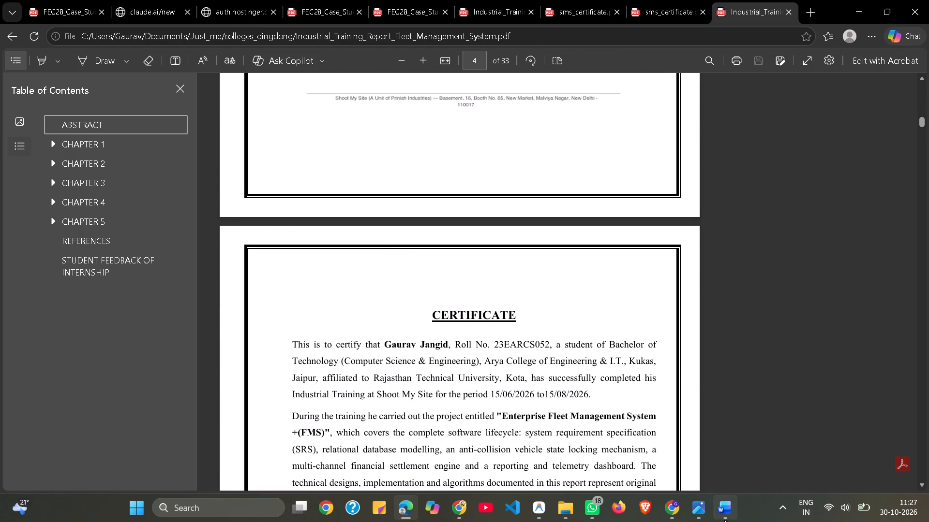
Back in Word, delete the blank page between the cover page and the Project Internship Certificate page.
left_click(734, 517)
scroll(509, 271, "down", 3)
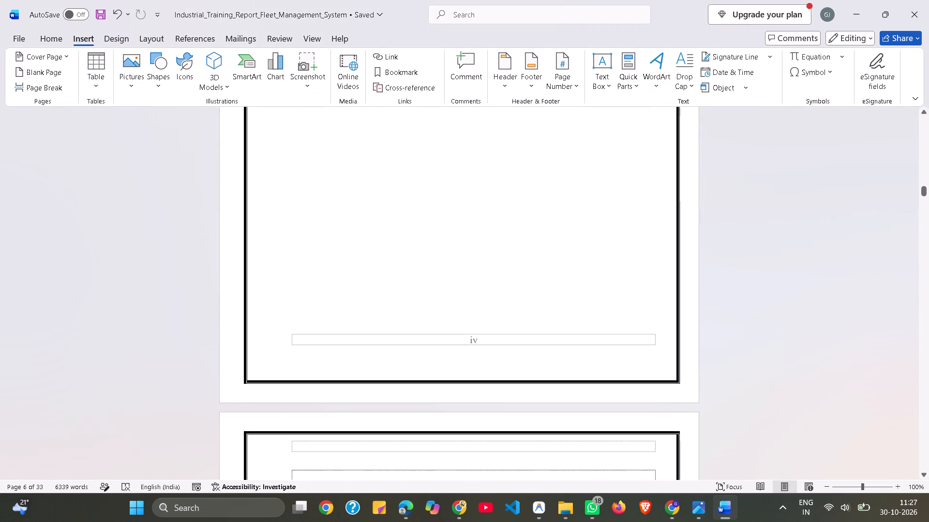
scroll(509, 271, "down", 2)
scroll(509, 271, "up", 2)
scroll(509, 271, "up", 20)
scroll(509, 271, "up", 20)
scroll(509, 271, "up", 15)
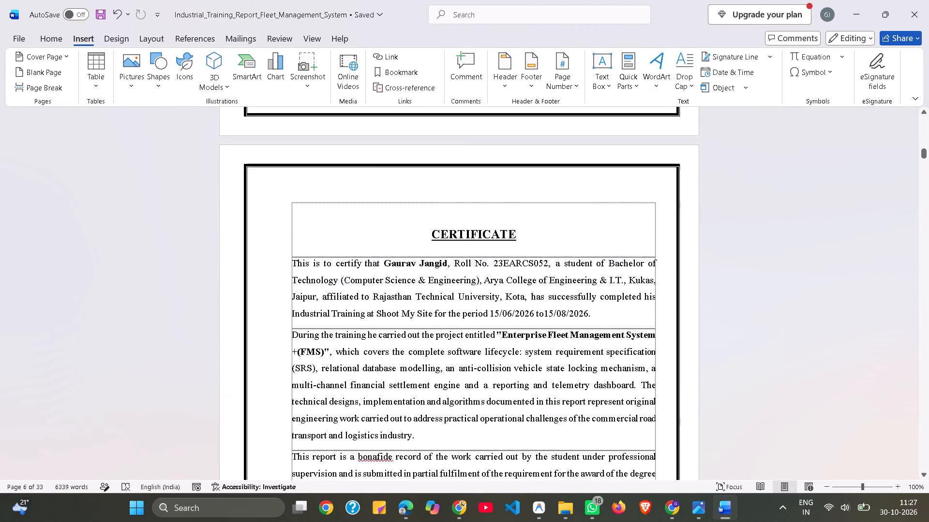
scroll(509, 271, "up", 8)
scroll(509, 271, "down", 5)
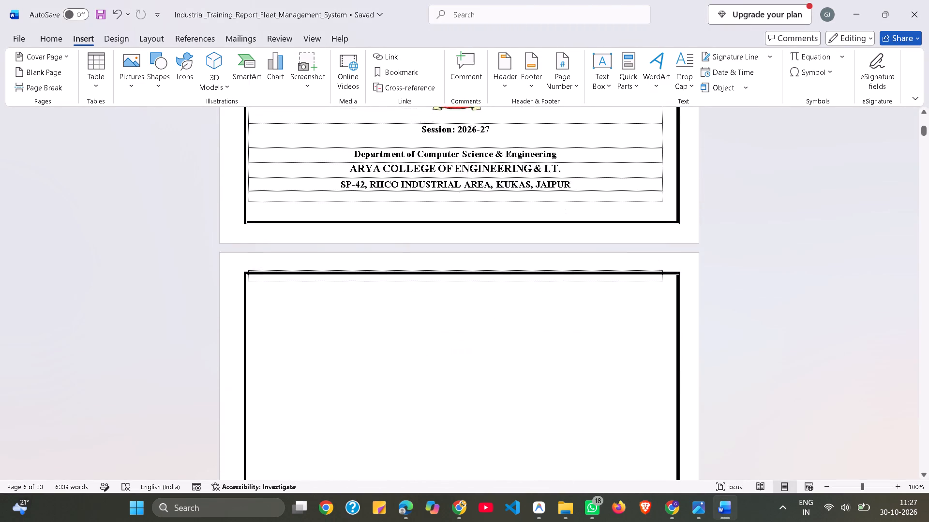
scroll(509, 271, "down", 2)
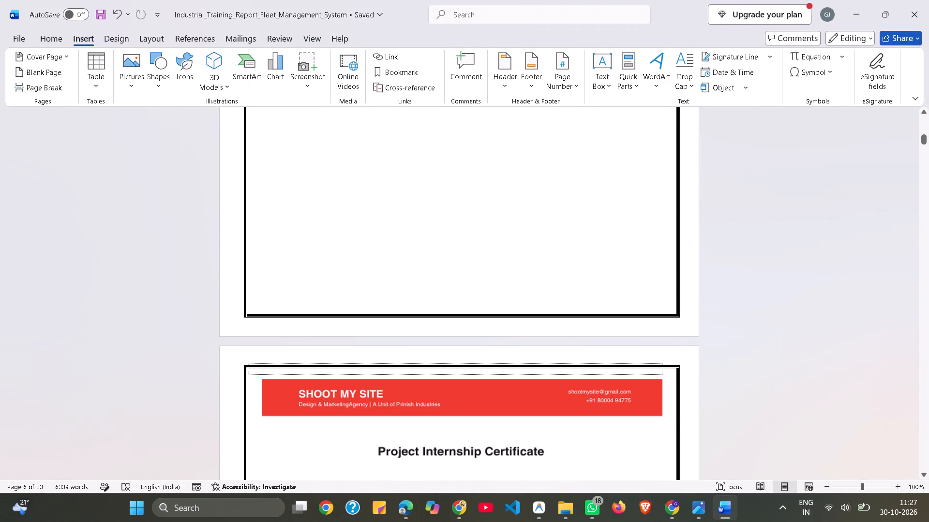
left_click(693, 315)
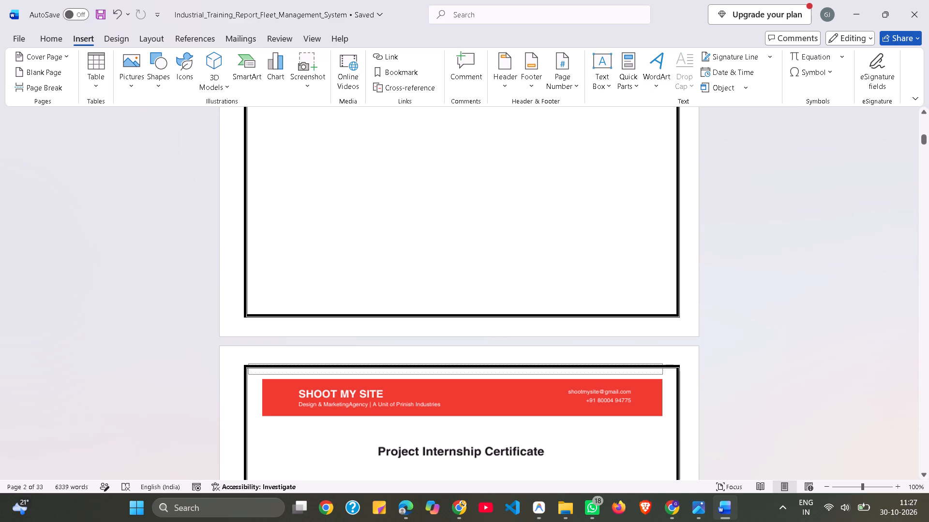
left_click(263, 358)
left_click(263, 358)
left_click(459, 281)
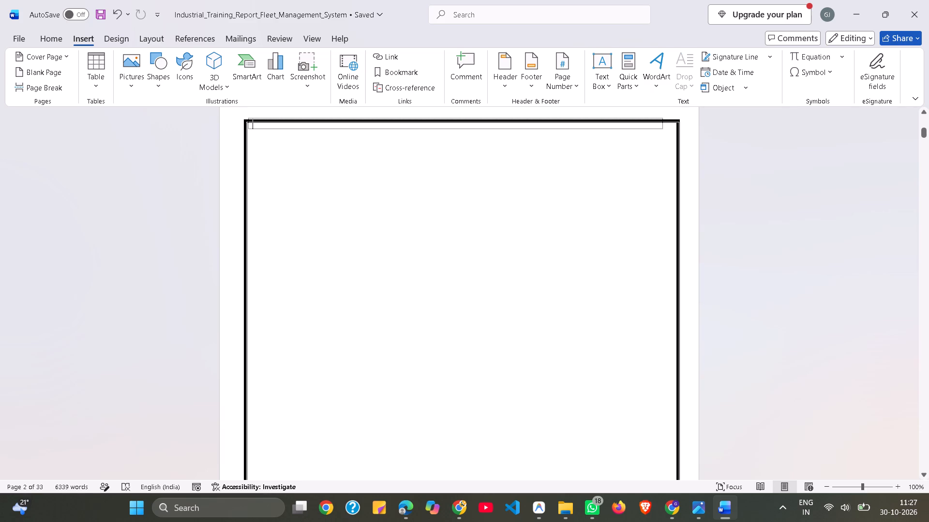
key("BackSpace")
scroll(342, 331, "up", 3)
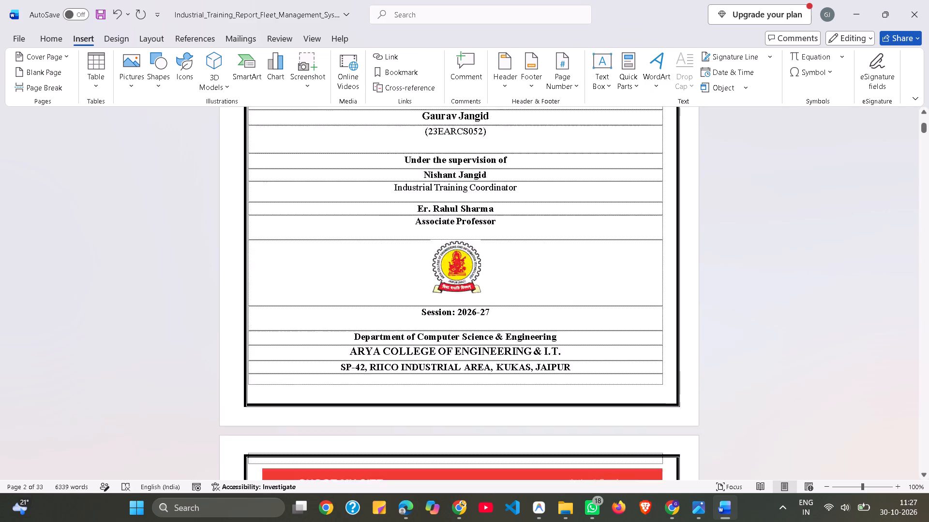
scroll(342, 331, "down", 1)
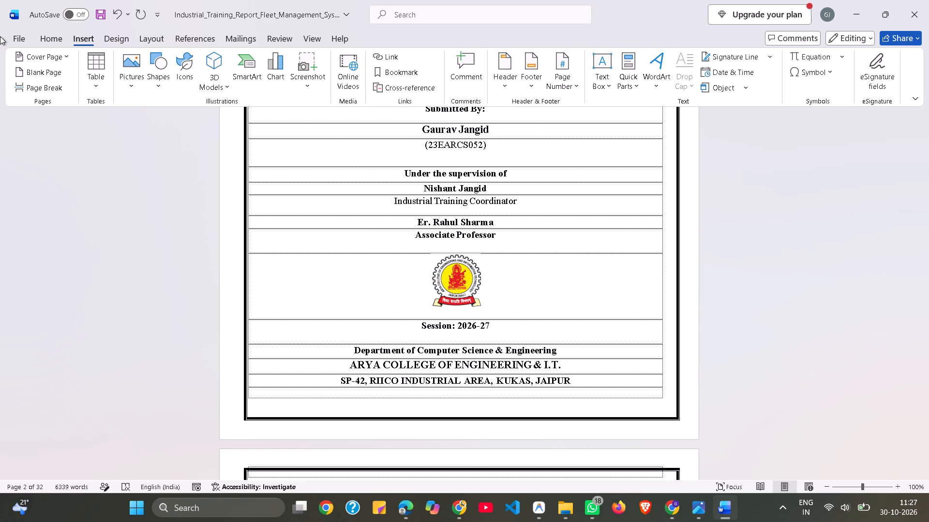
Export the report as a PDF again under the name Industrial_Training_Report_Fleet_Management_System, replacing the existing file in colleges_dingdong.
left_click(20, 36)
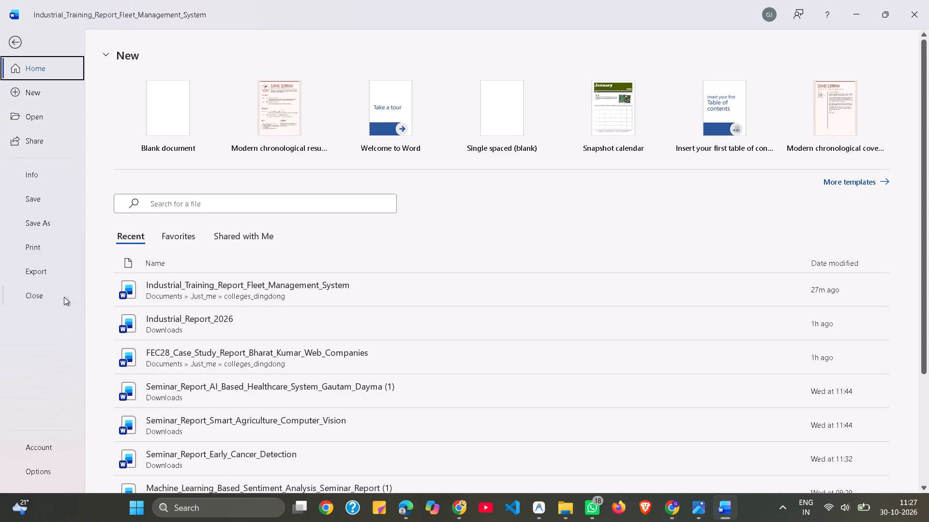
left_click(42, 274)
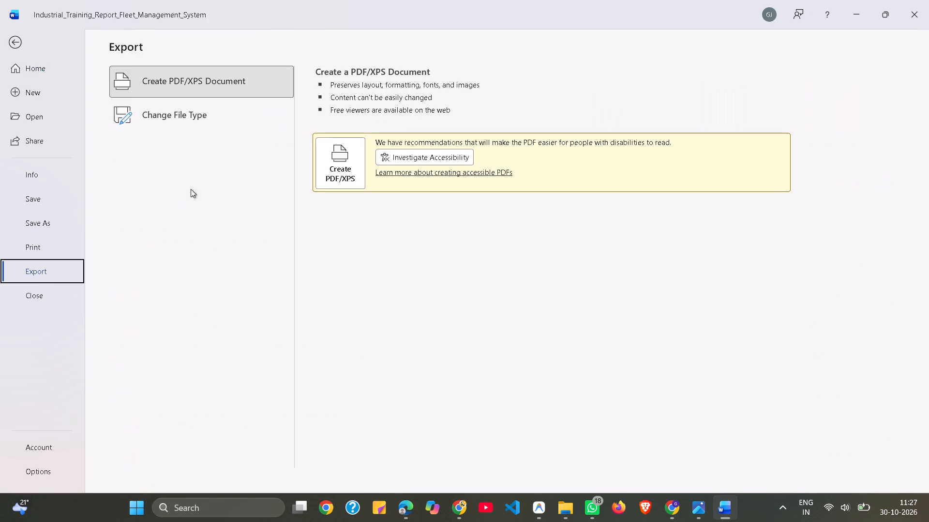
left_click(336, 156)
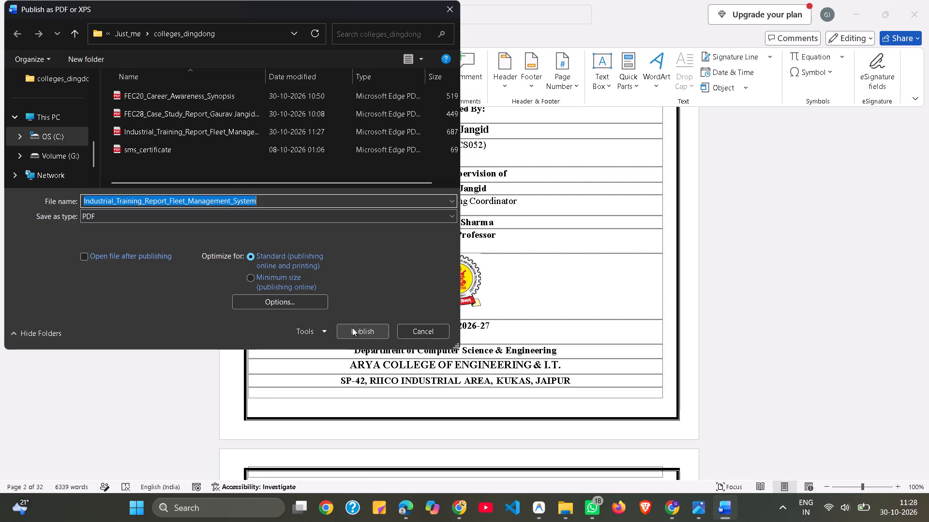
left_click(352, 328)
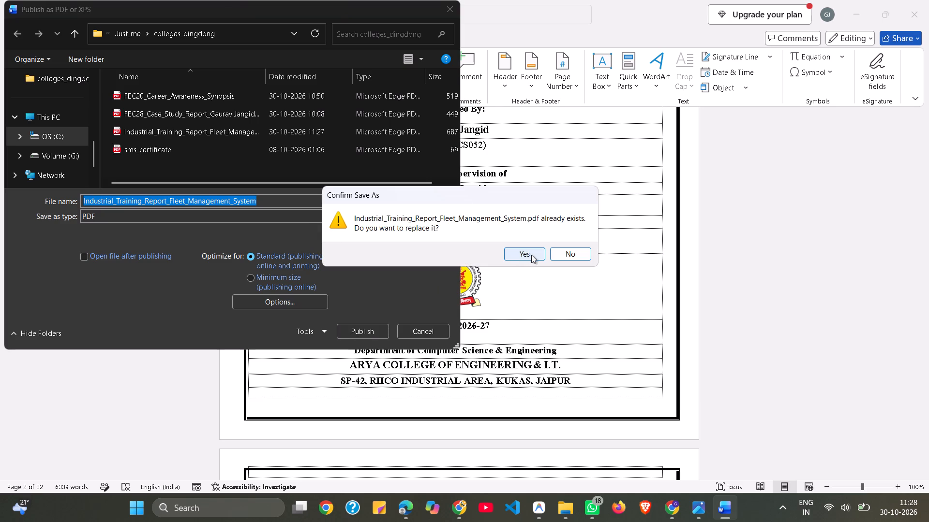
left_click(531, 255)
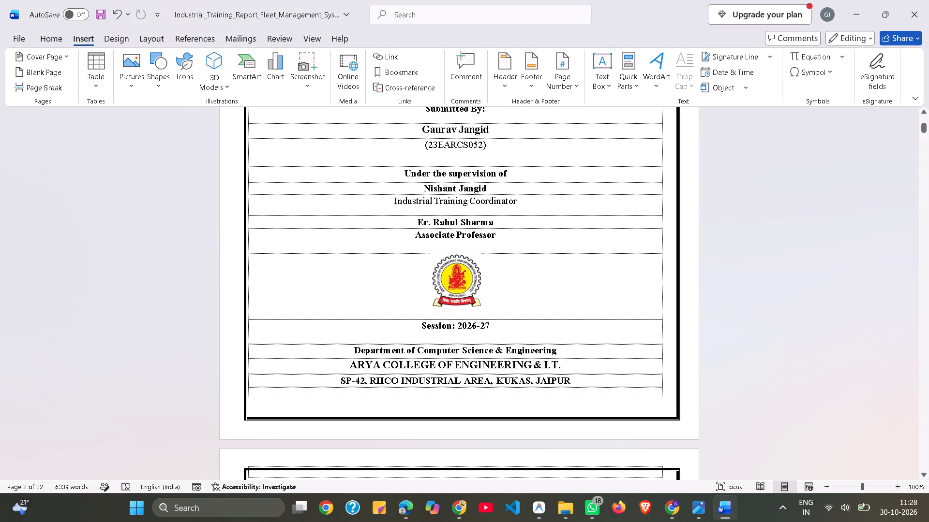
Open the re-exported Industrial_Training_Report_Fleet_Management_System PDF from the colleges_dingdong folder and check its opening pages.
scroll(504, 291, "down", 1)
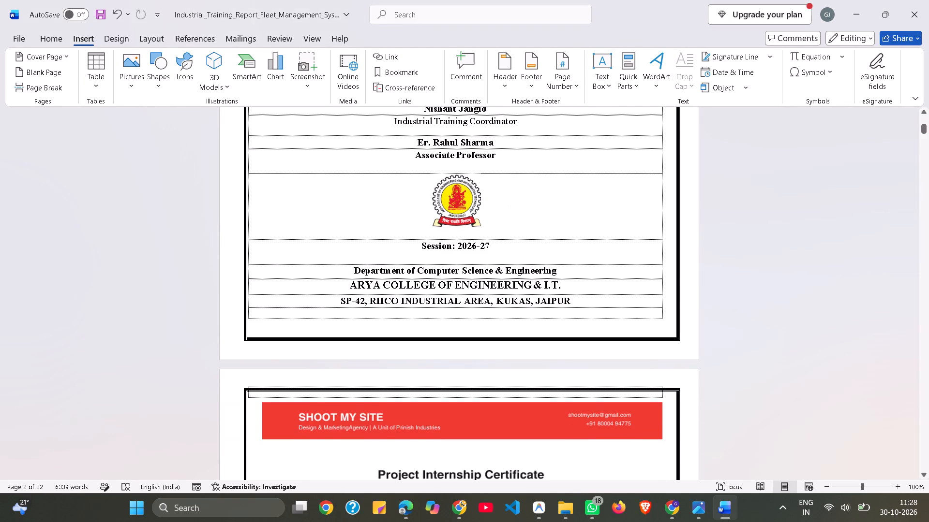
scroll(504, 291, "down", 1)
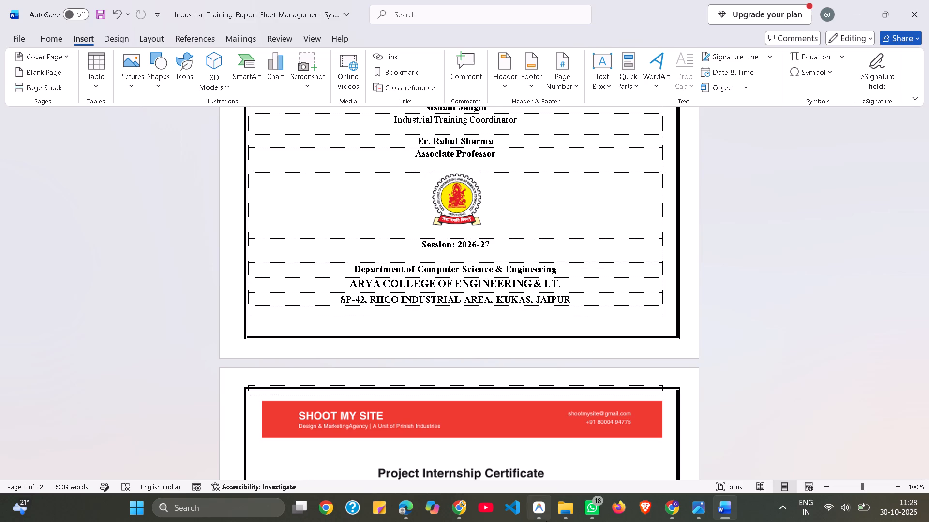
left_click(543, 519)
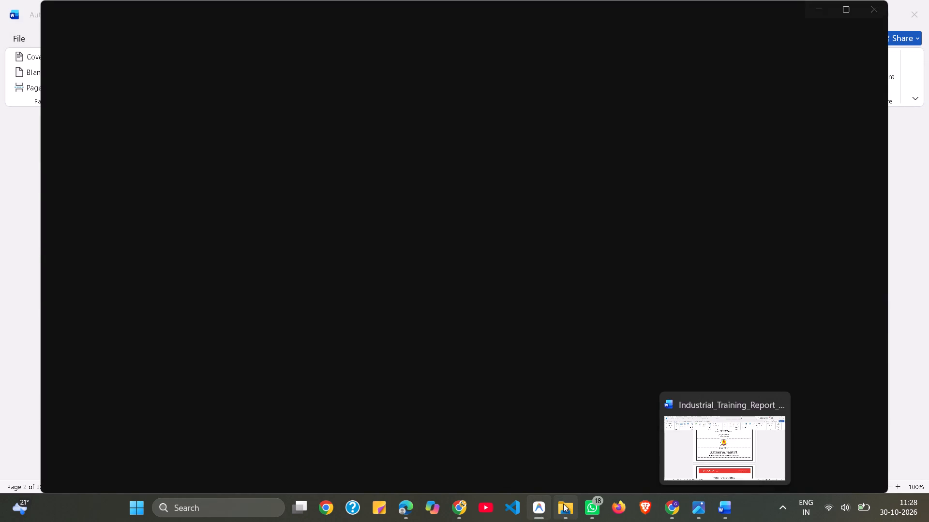
left_click(563, 506)
left_click_drag(259, 283, 272, 214)
double_click(272, 214)
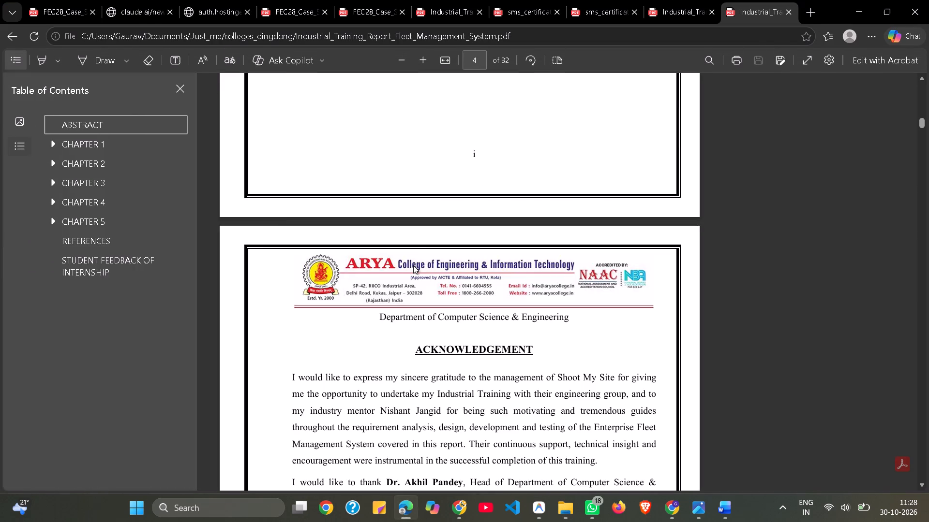
scroll(413, 265, "up", 5)
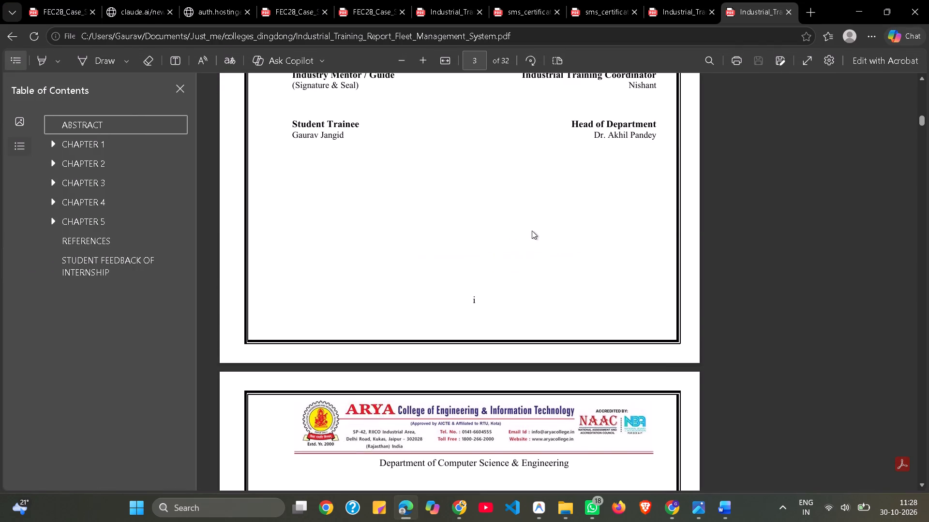
Review the exported report PDF from the cover and certificate through the contents and chapters to the closing Student Feedback of Internship page.
scroll(532, 231, "up", 6)
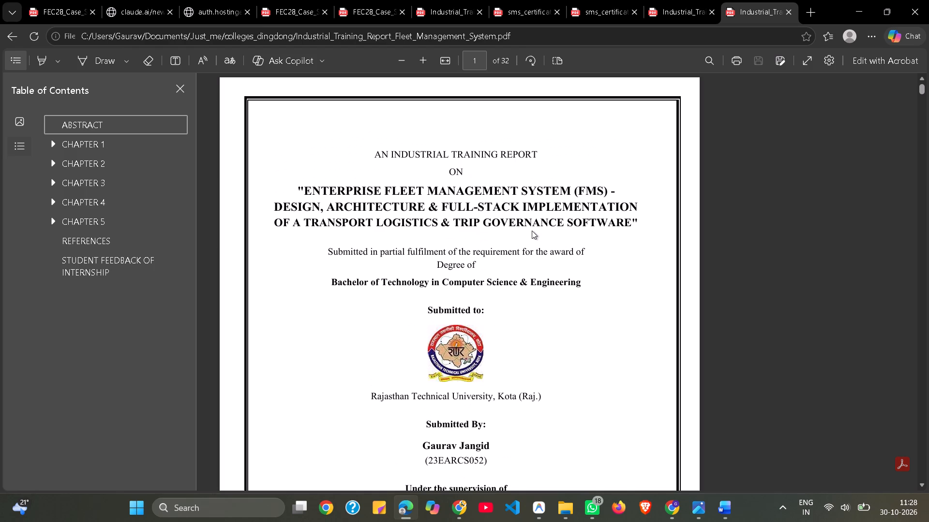
scroll(532, 231, "down", 7)
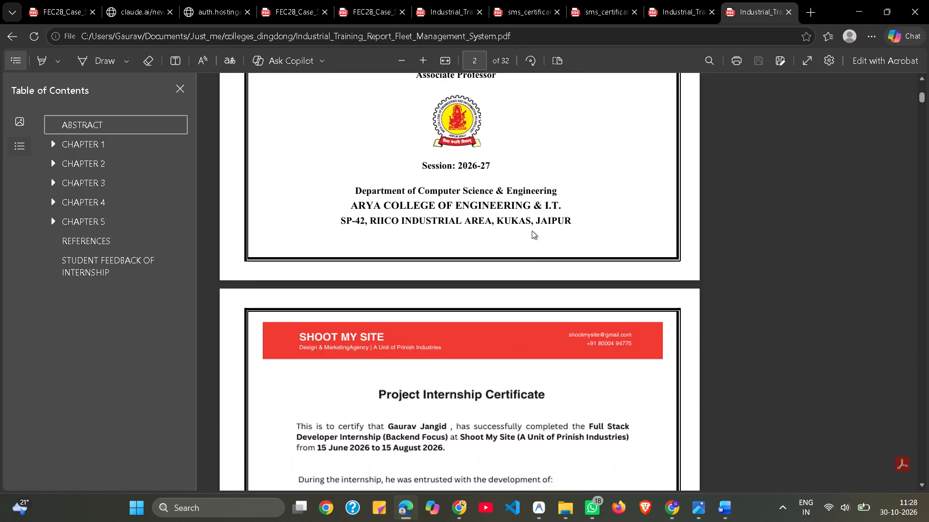
scroll(532, 231, "down", 8)
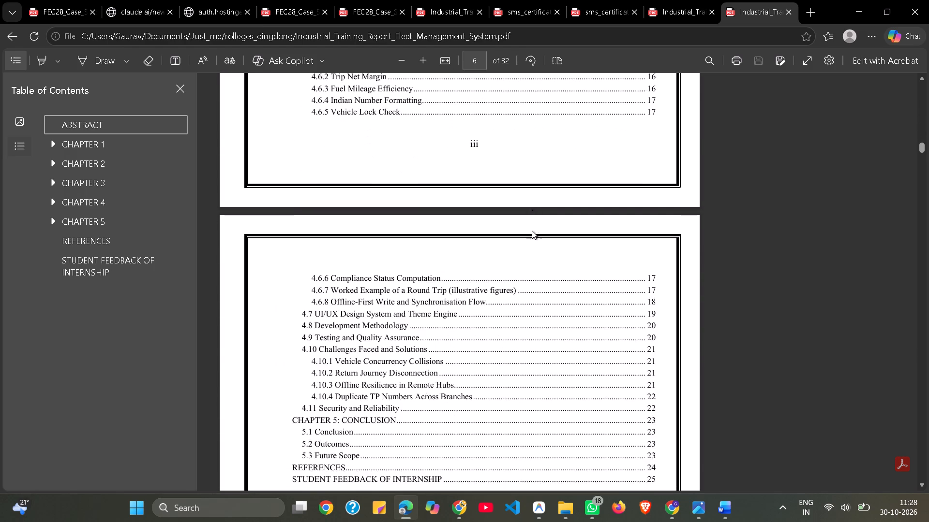
scroll(532, 231, "down", 17)
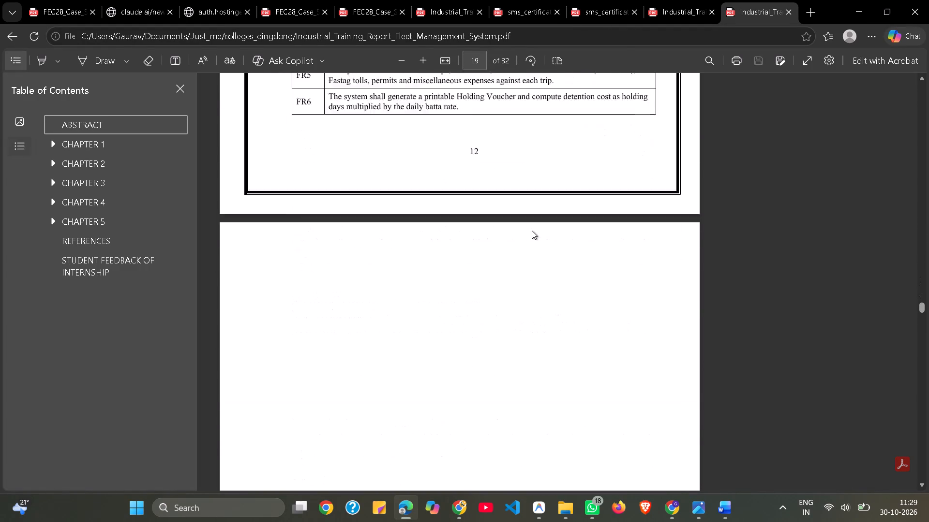
scroll(532, 231, "down", 7)
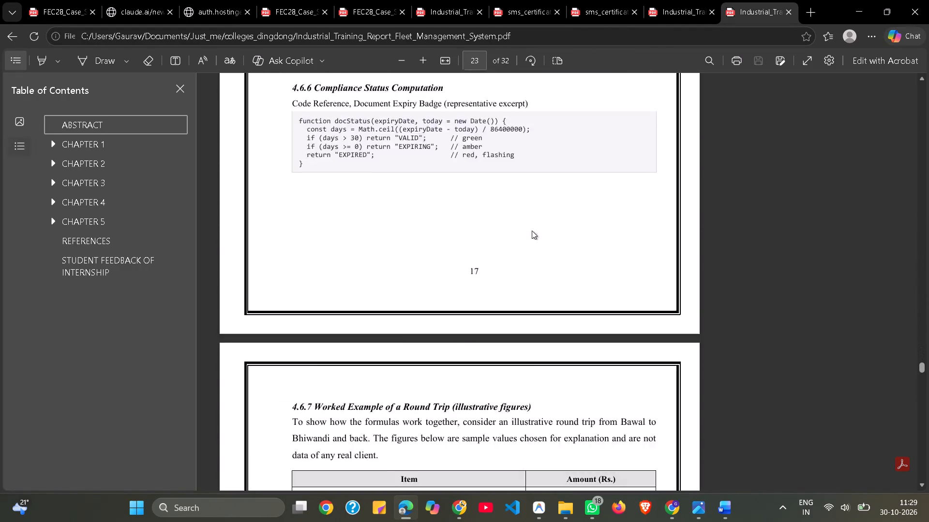
scroll(532, 231, "down", 2)
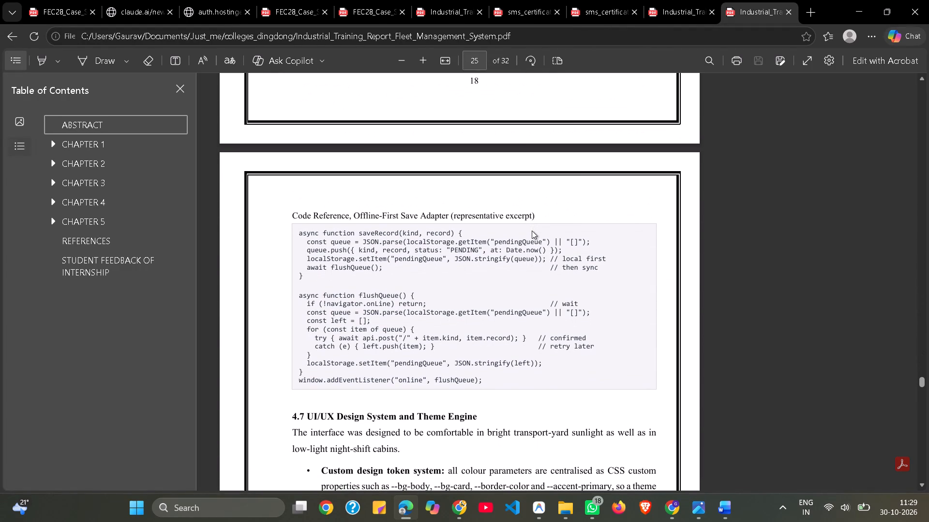
scroll(532, 231, "down", 5)
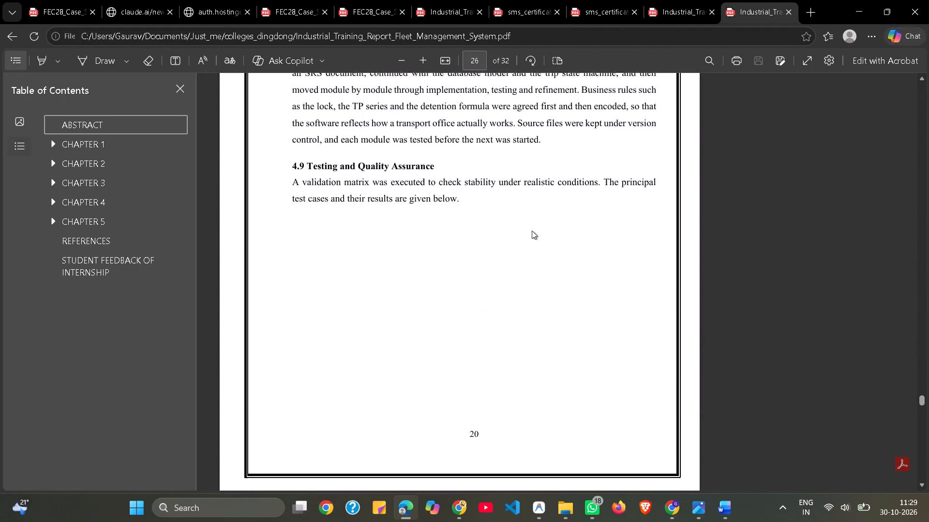
scroll(532, 231, "down", 5)
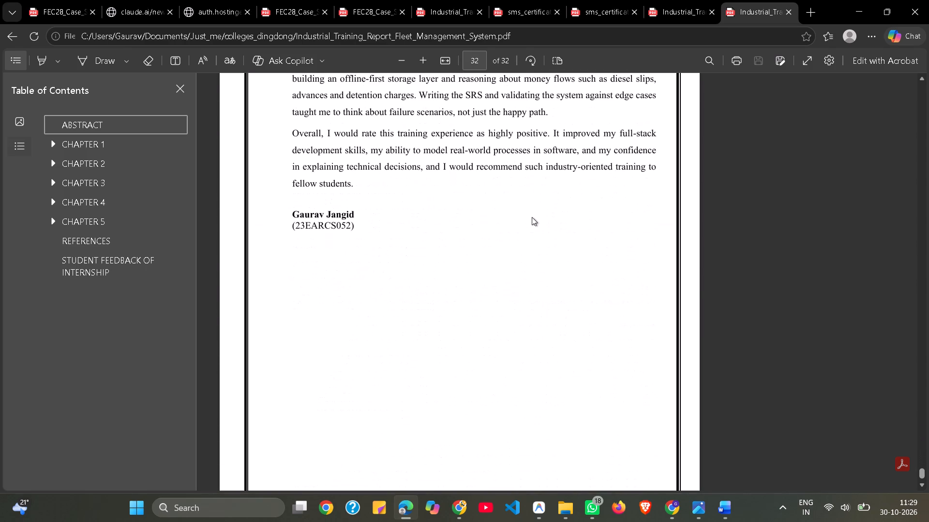
scroll(532, 217, "up", 4)
scroll(532, 217, "down", 6)
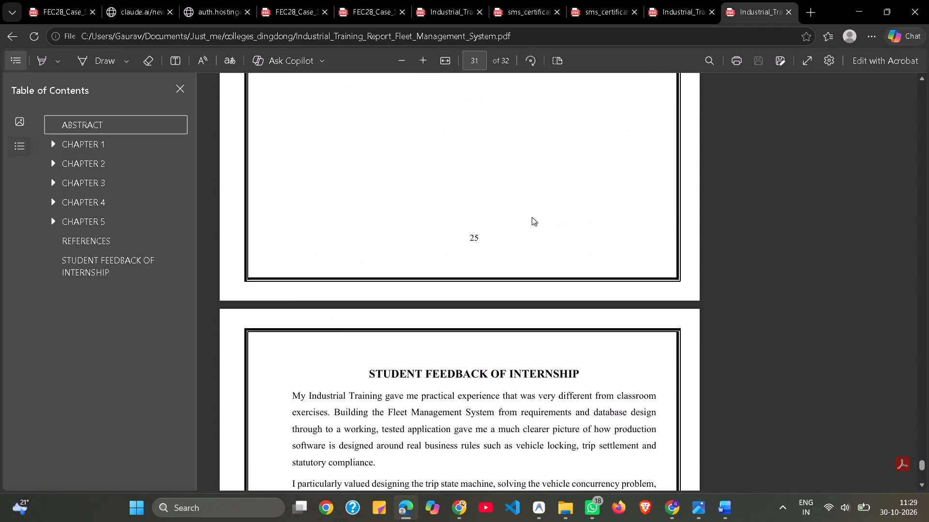
scroll(532, 217, "down", 3)
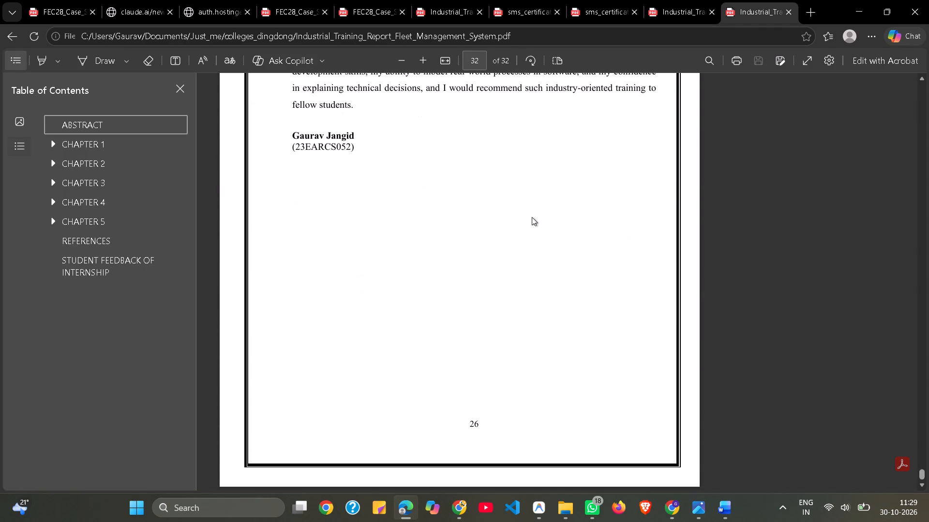